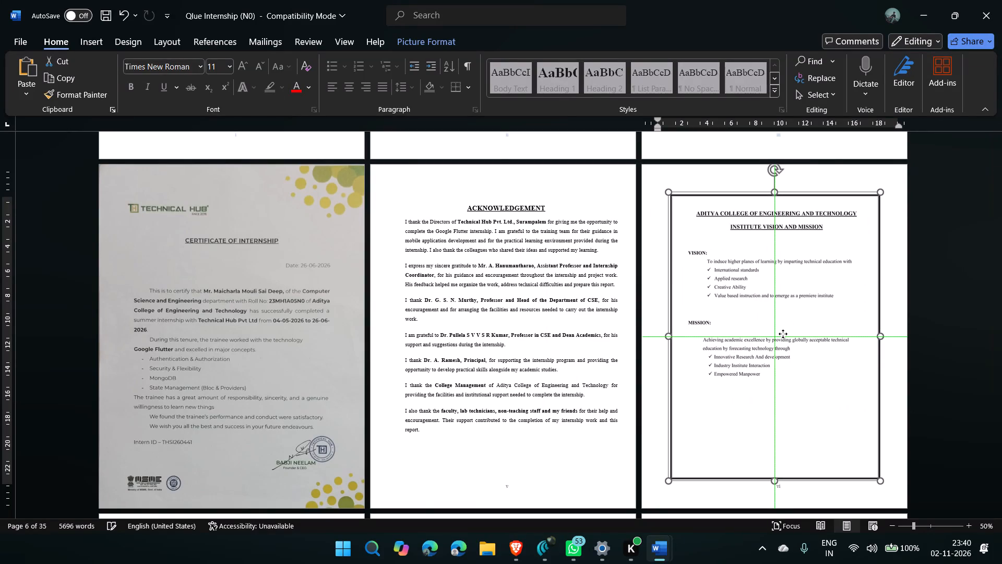
Copy the Department Vision and Mission picture from the LearnLoop internship report and return to the Qlue Internship (N0) document.
click(913, 342)
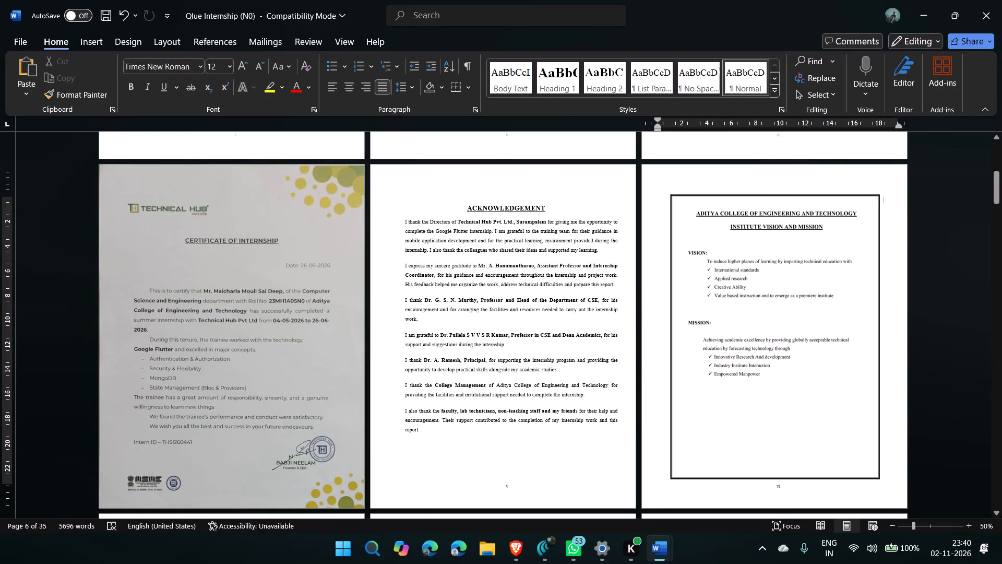
scroll(913, 342, down, 3)
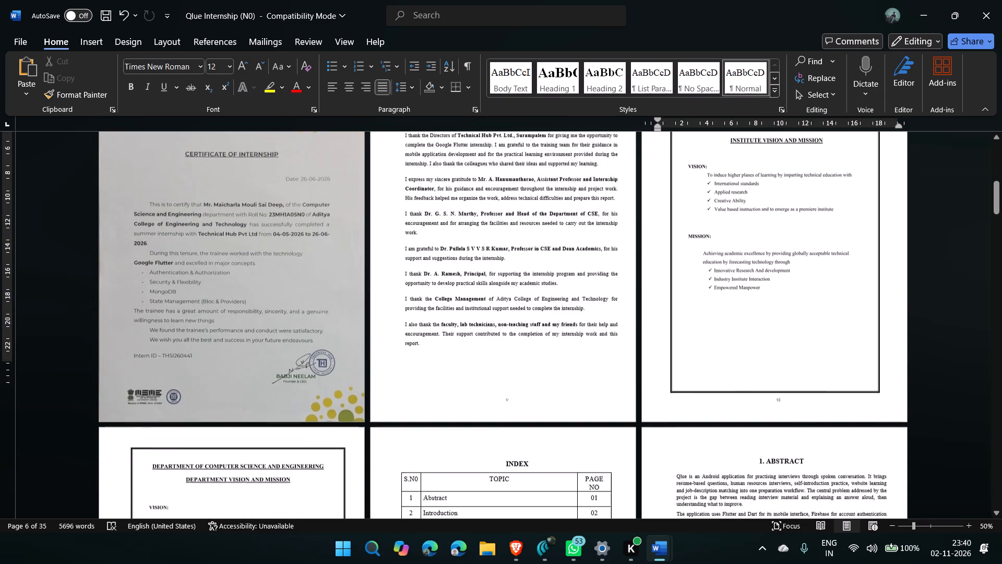
scroll(913, 342, down, 3)
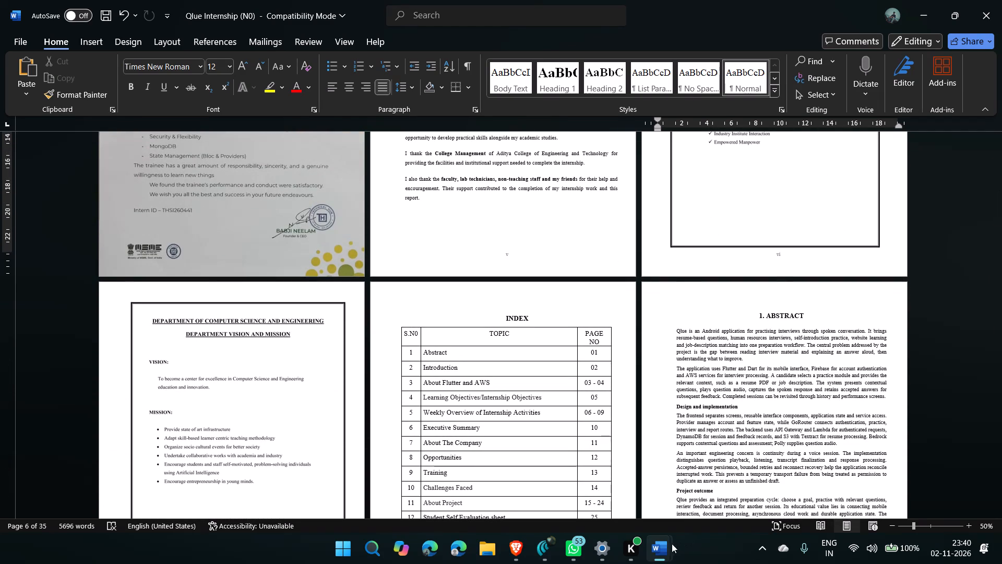
click(915, 457)
scroll(794, 399, down, 1)
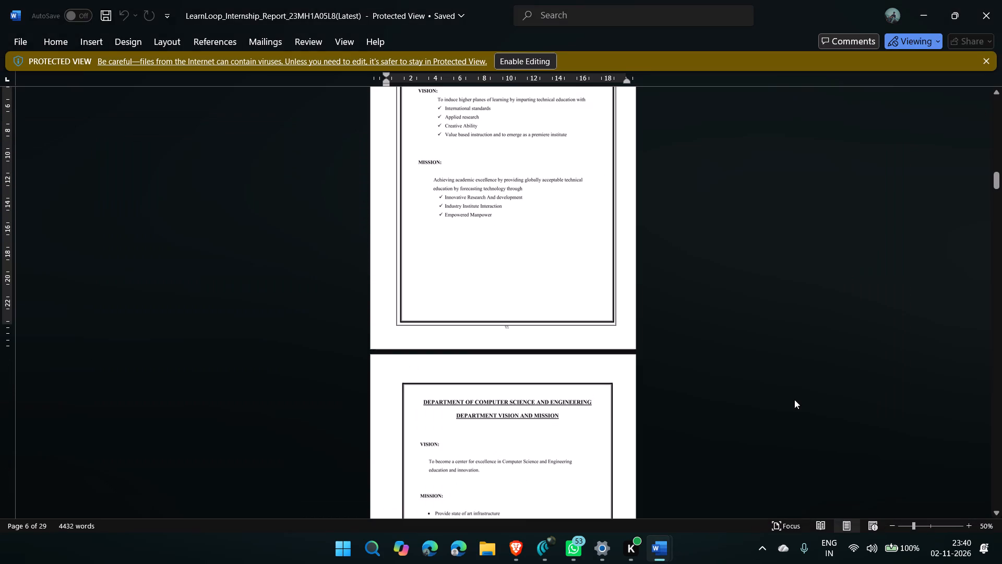
scroll(794, 399, down, 1)
click(619, 408)
double_click(595, 409)
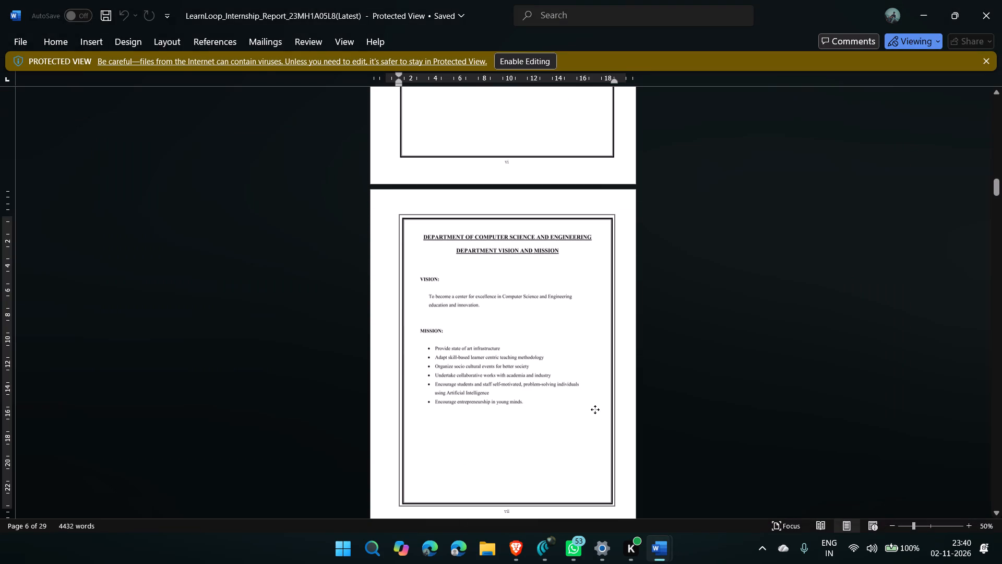
key(ctrl+c)
click(910, 12)
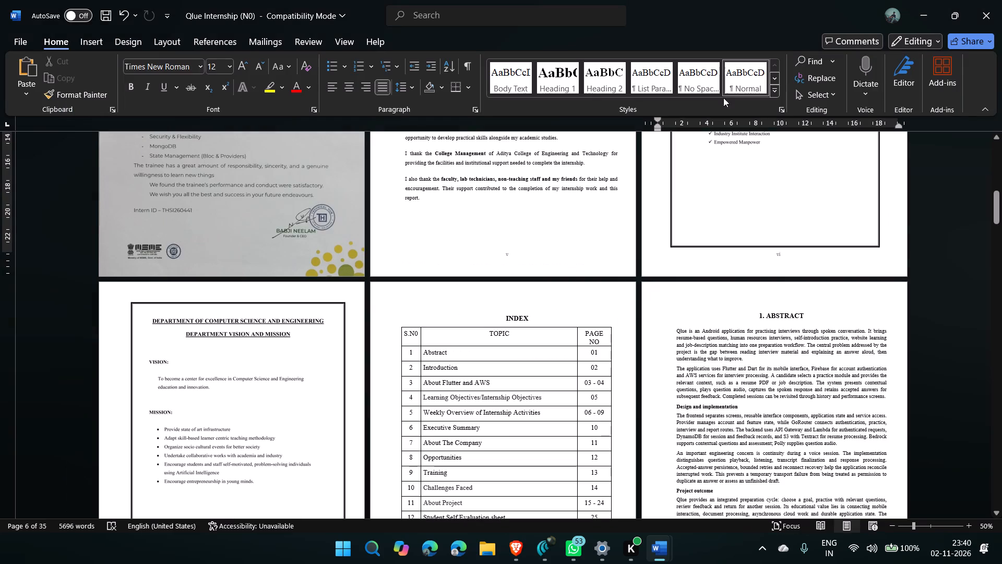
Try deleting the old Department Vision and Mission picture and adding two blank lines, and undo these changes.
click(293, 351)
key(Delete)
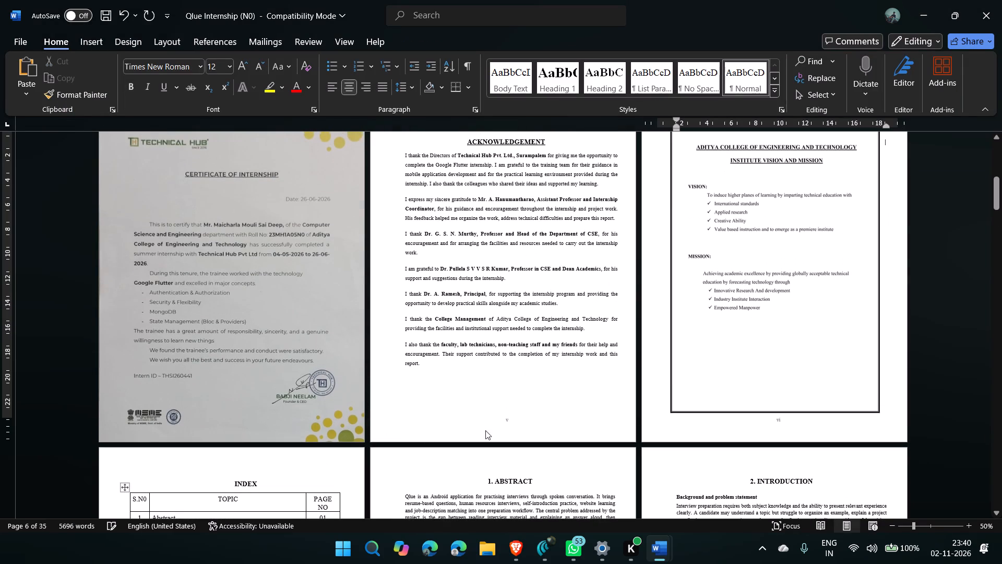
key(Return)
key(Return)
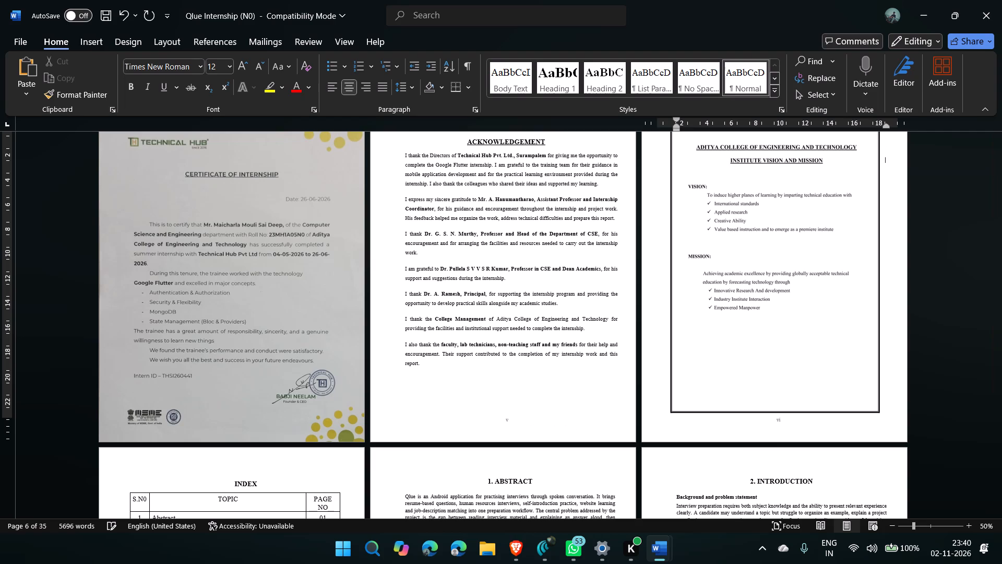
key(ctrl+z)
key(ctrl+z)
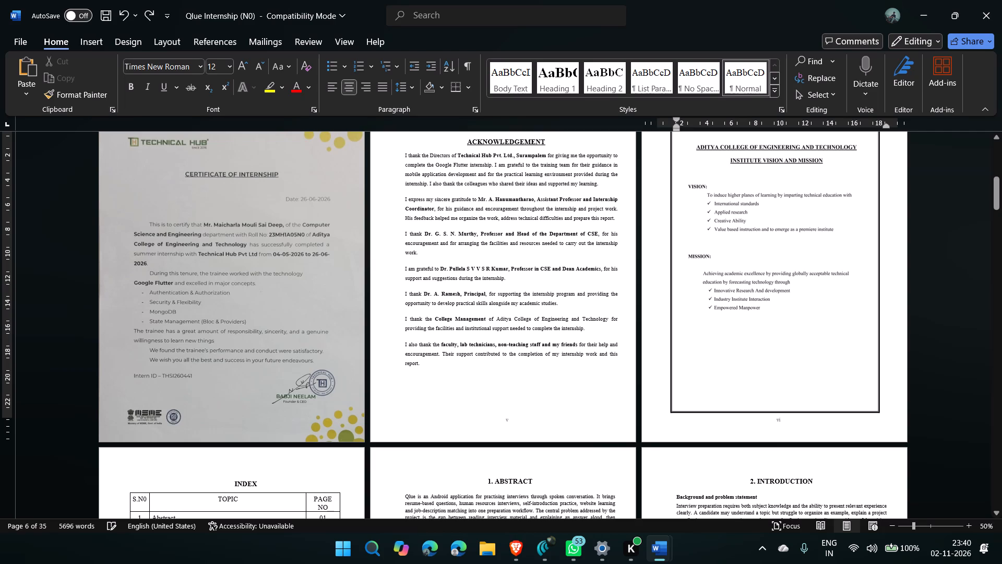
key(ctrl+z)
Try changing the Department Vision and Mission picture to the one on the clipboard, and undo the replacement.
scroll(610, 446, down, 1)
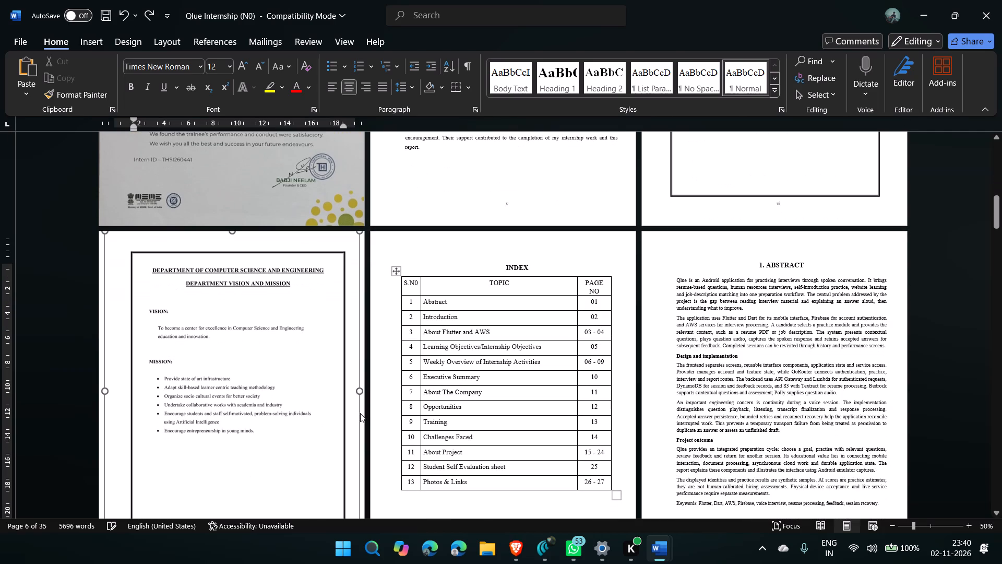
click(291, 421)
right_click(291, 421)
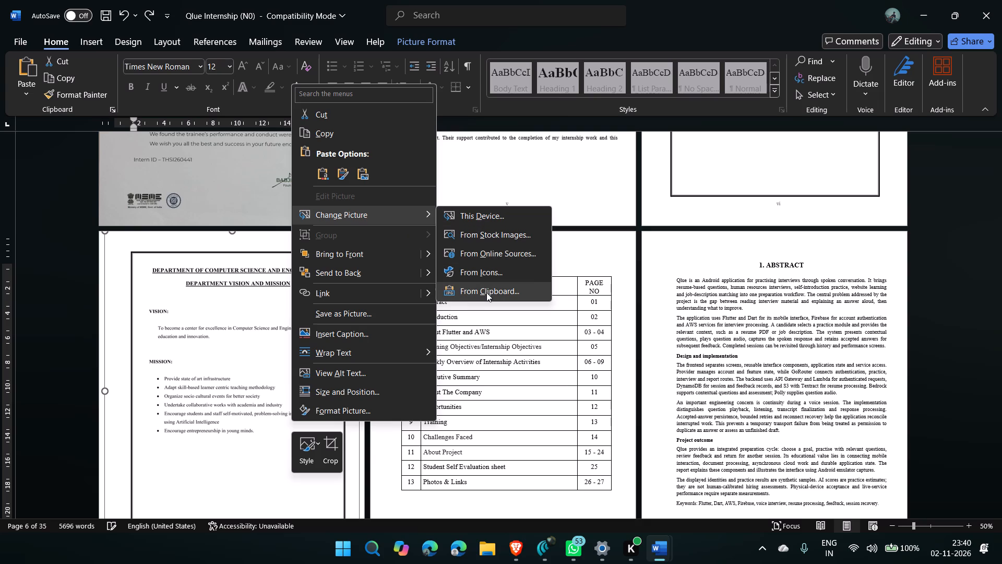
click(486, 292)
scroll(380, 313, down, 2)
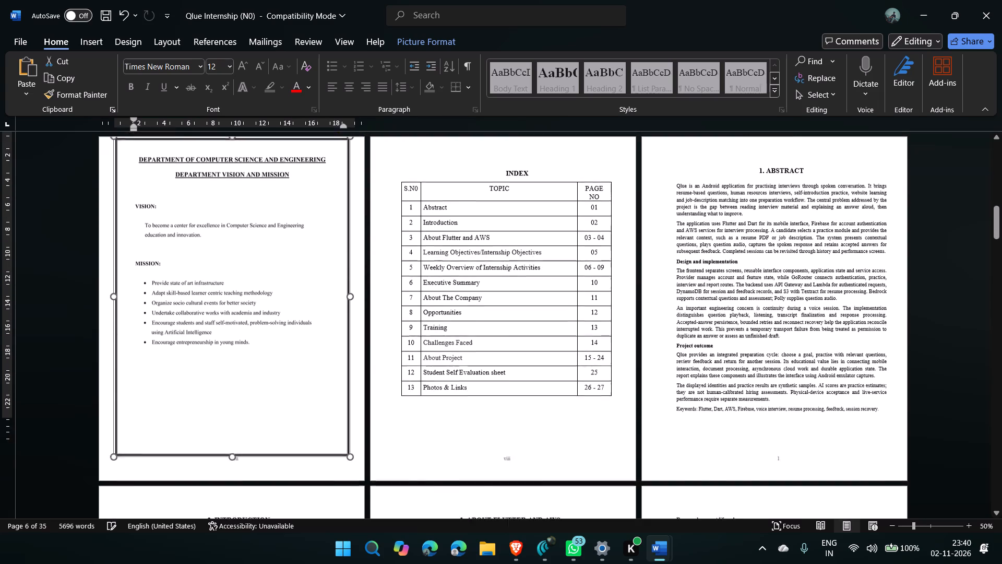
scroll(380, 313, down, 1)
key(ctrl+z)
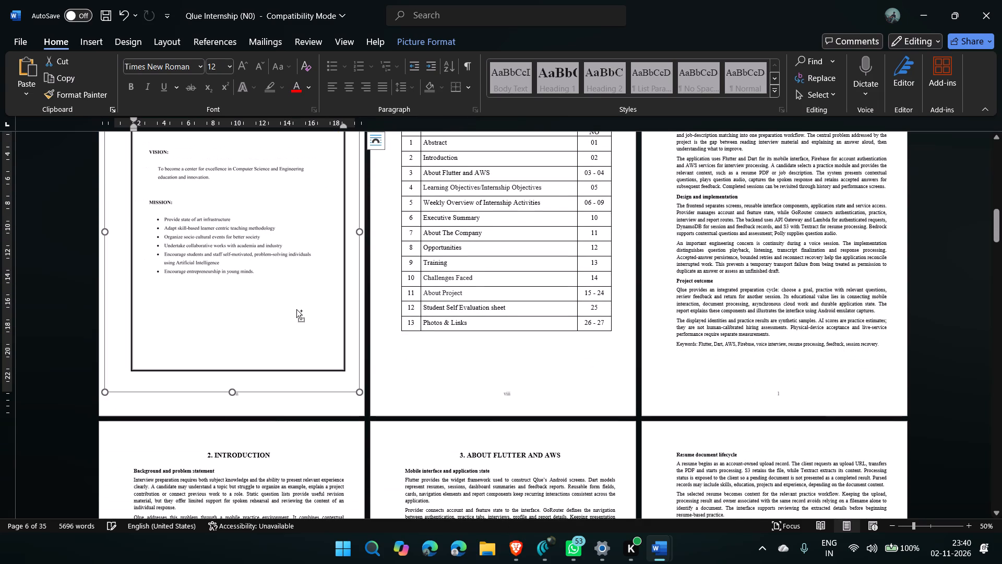
Delete the old Department Vision and Mission picture that precedes the Index page.
scroll(296, 309, up, 2)
click(296, 309)
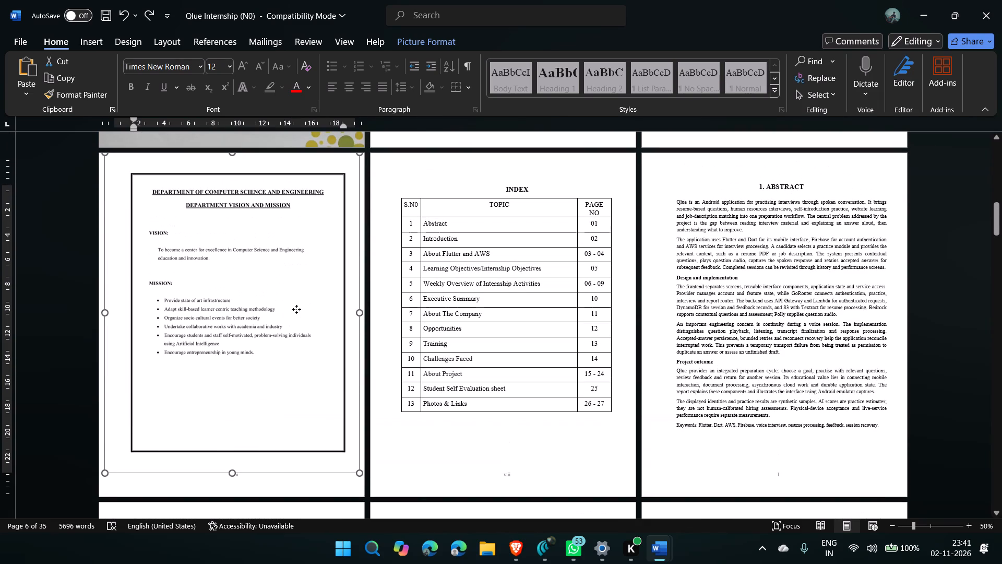
key(Delete)
Insert a page break after the Institute Vision and Mission picture and paste the copied department picture on the new page.
scroll(296, 309, up, 2)
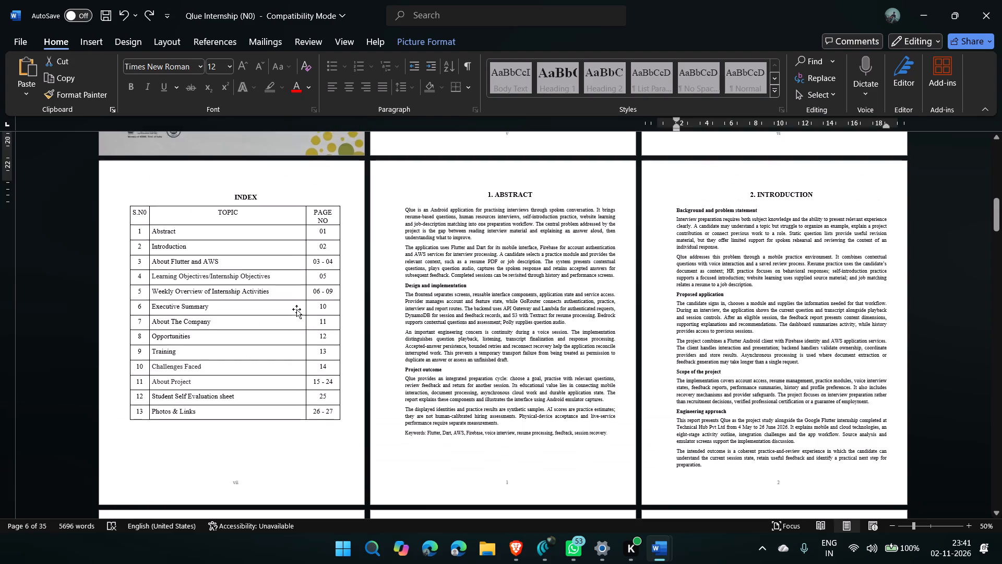
scroll(296, 309, up, 1)
click(894, 403)
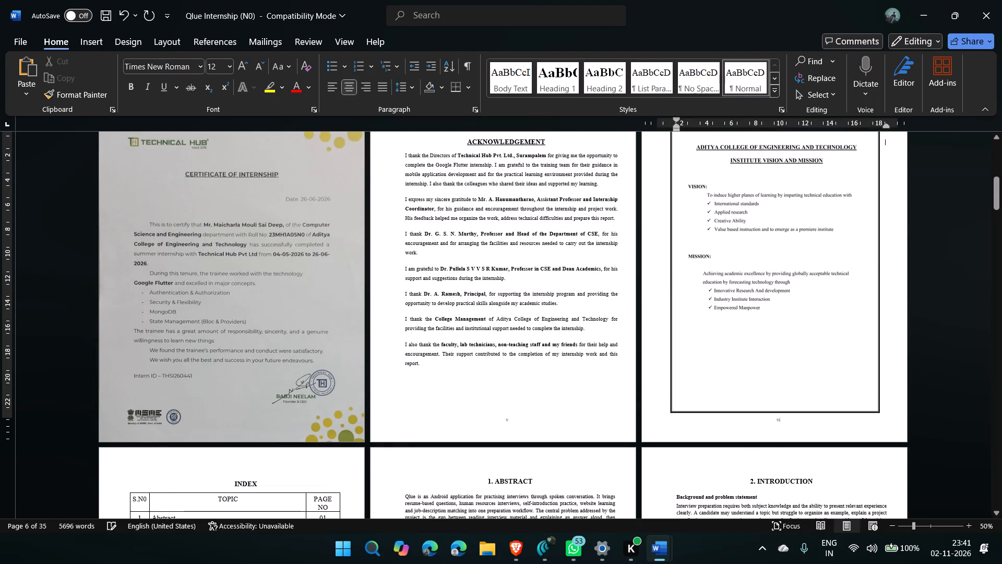
double_click(894, 403)
double_click(894, 403)
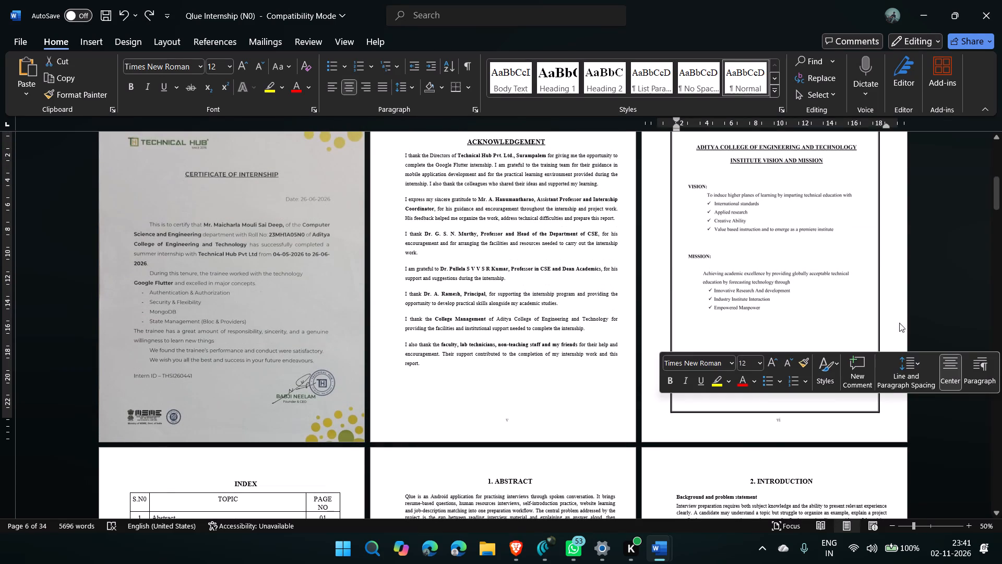
click(894, 307)
key(ctrl+Return)
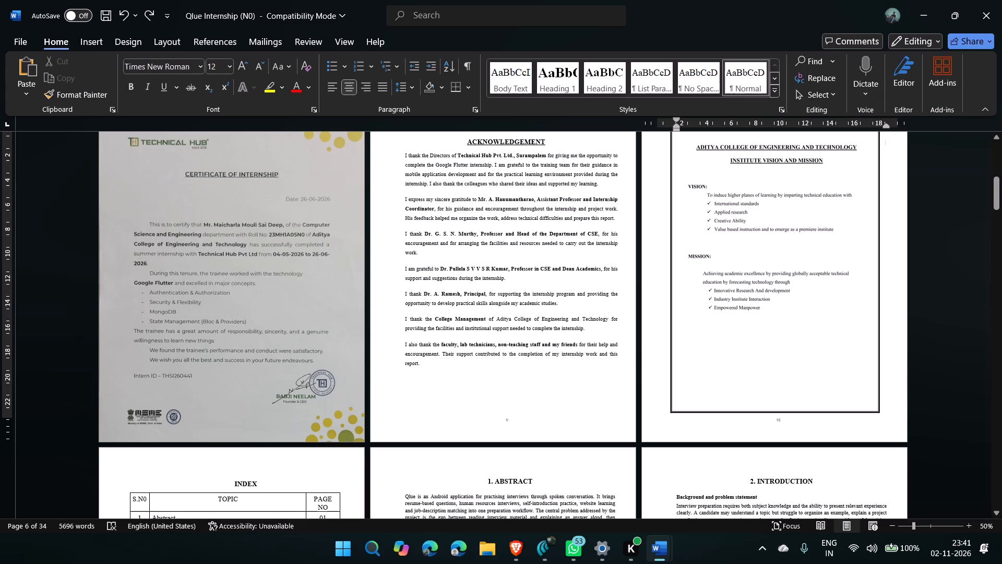
scroll(894, 307, down, 6)
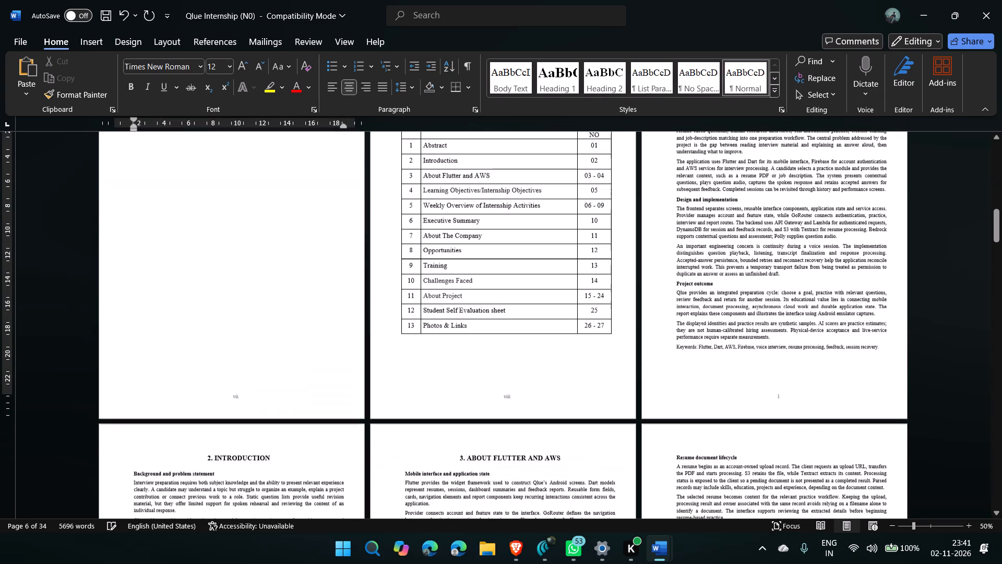
click(302, 330)
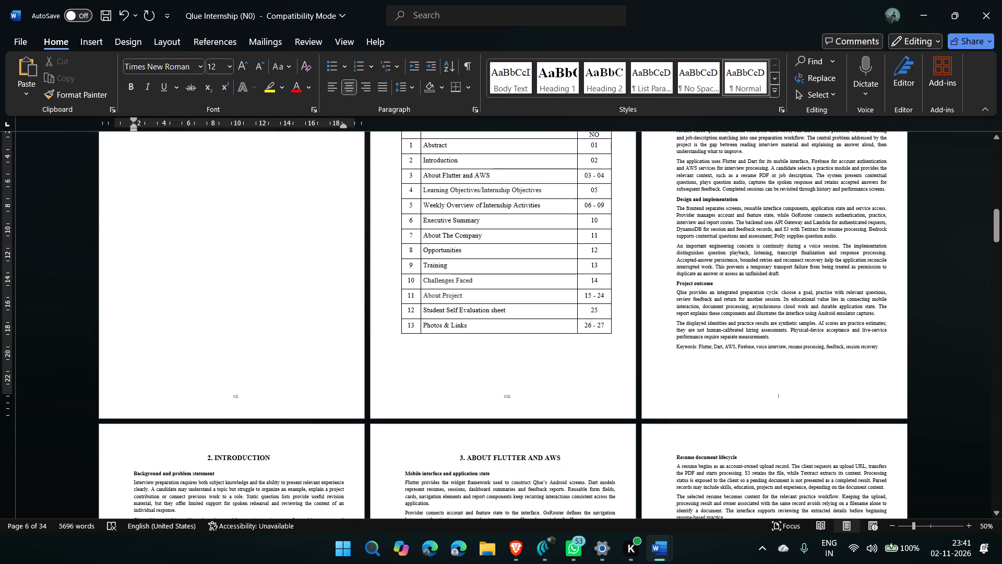
key(ctrl+v)
Set the pasted department picture's text wrapping to Square and shift it slightly up and towards the page's left edge.
scroll(302, 330, up, 2)
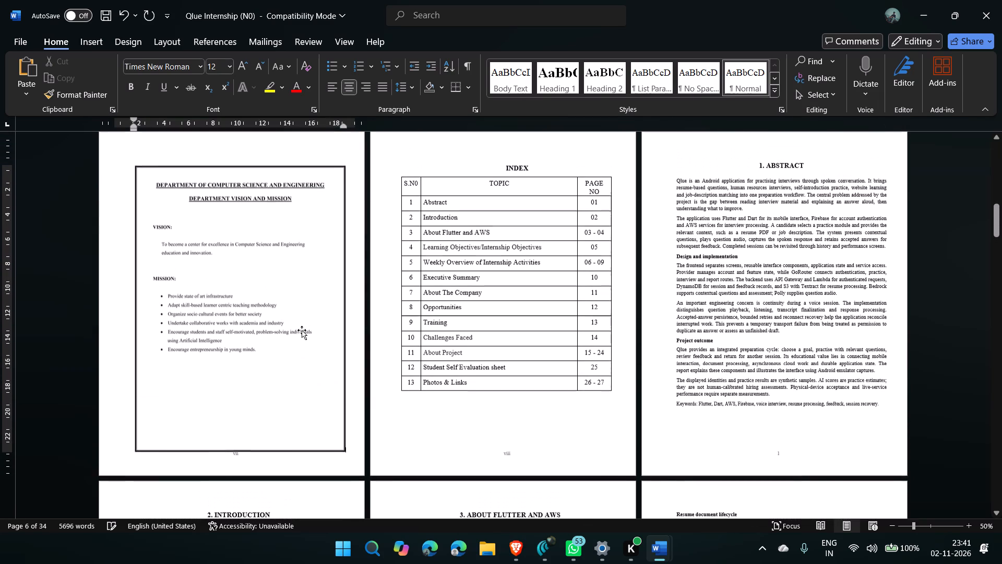
scroll(302, 330, up, 1)
drag(302, 330, 295, 309)
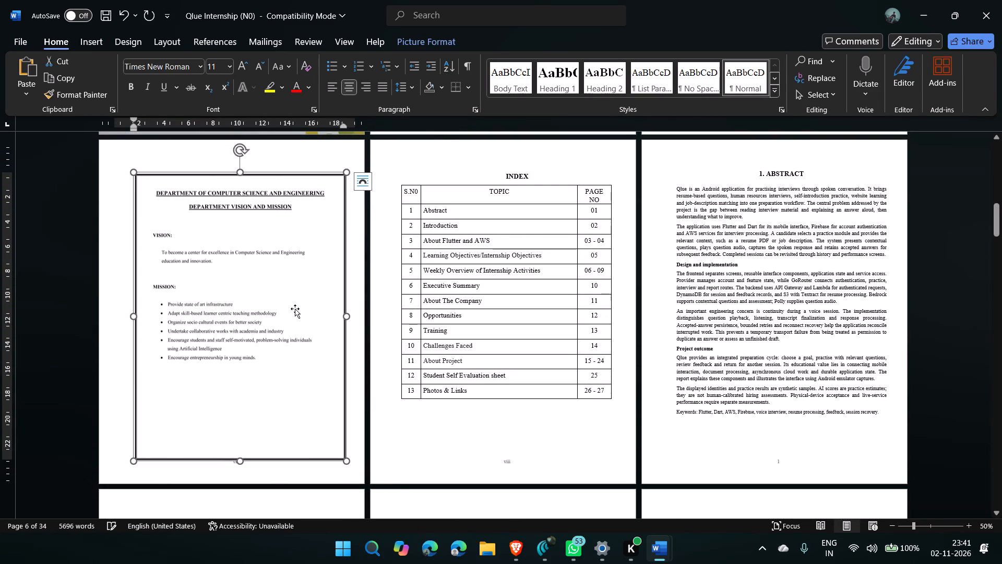
click(367, 184)
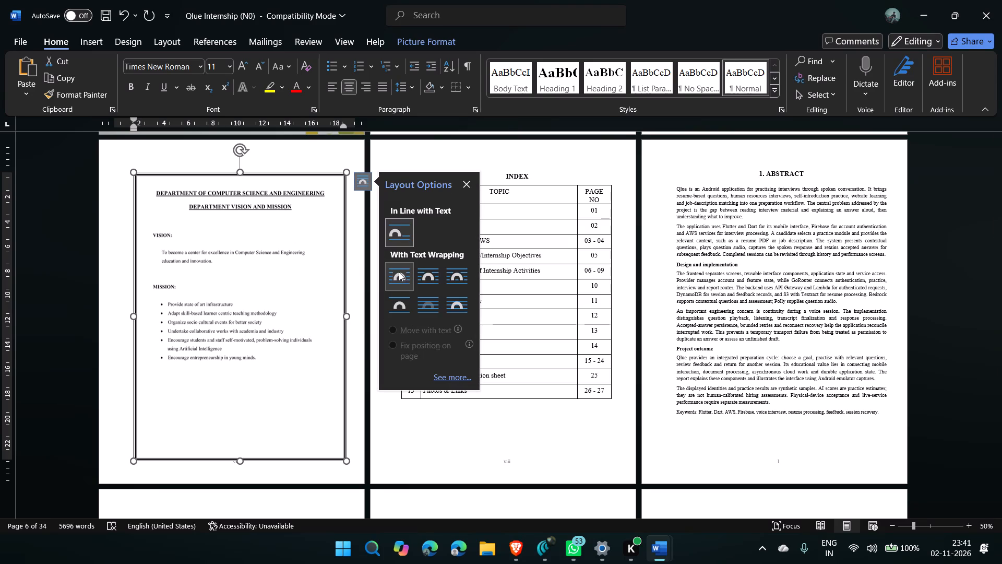
click(399, 272)
click(270, 306)
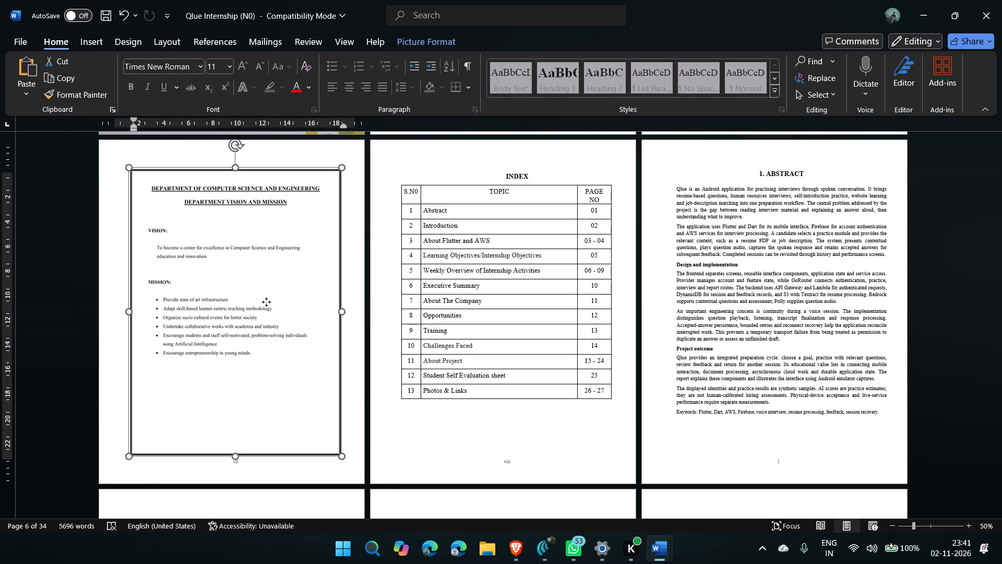
click(292, 476)
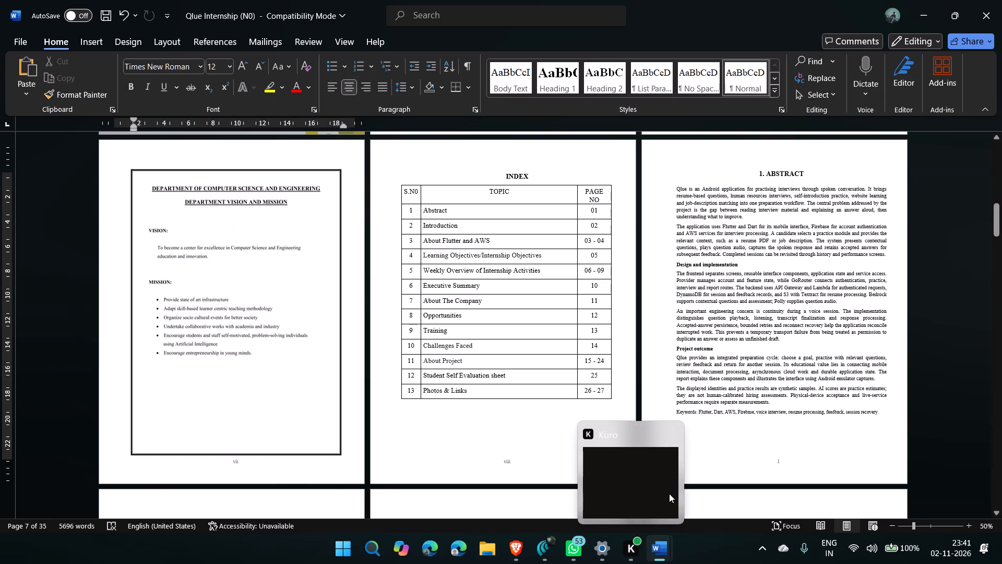
Switch to the Qlue Internship (O1) document and delete its old Department Vision and Mission picture.
click(810, 479)
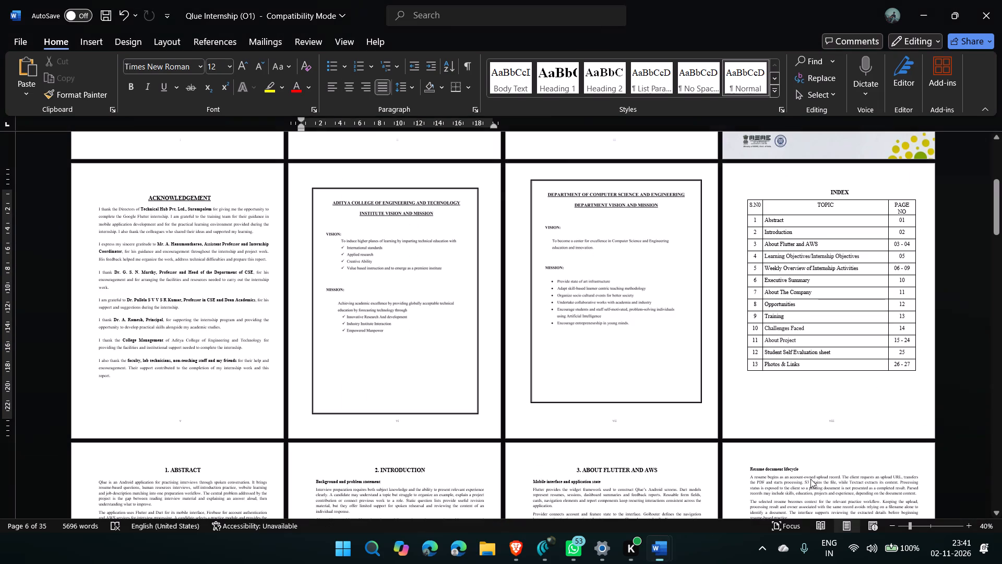
click(639, 352)
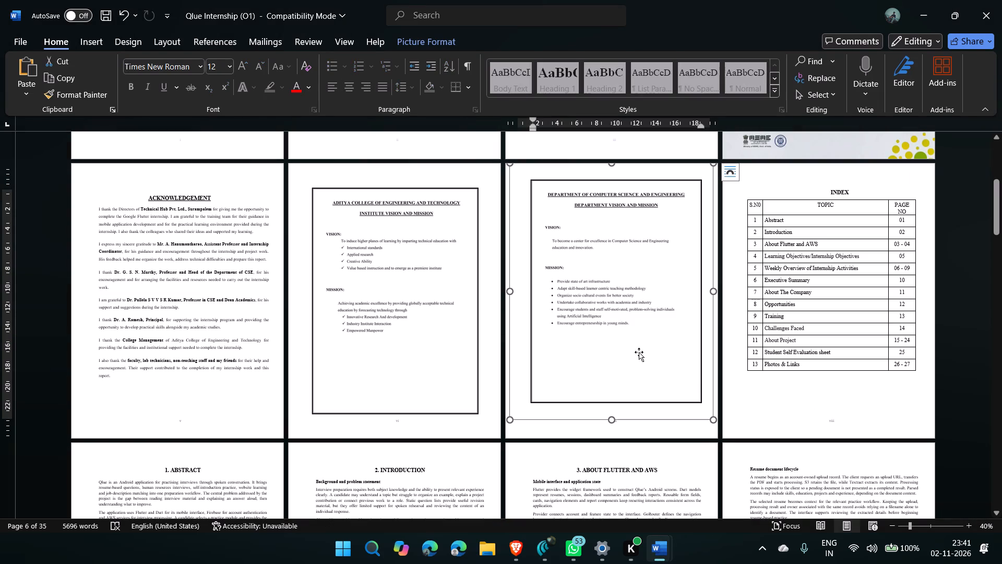
key(Delete)
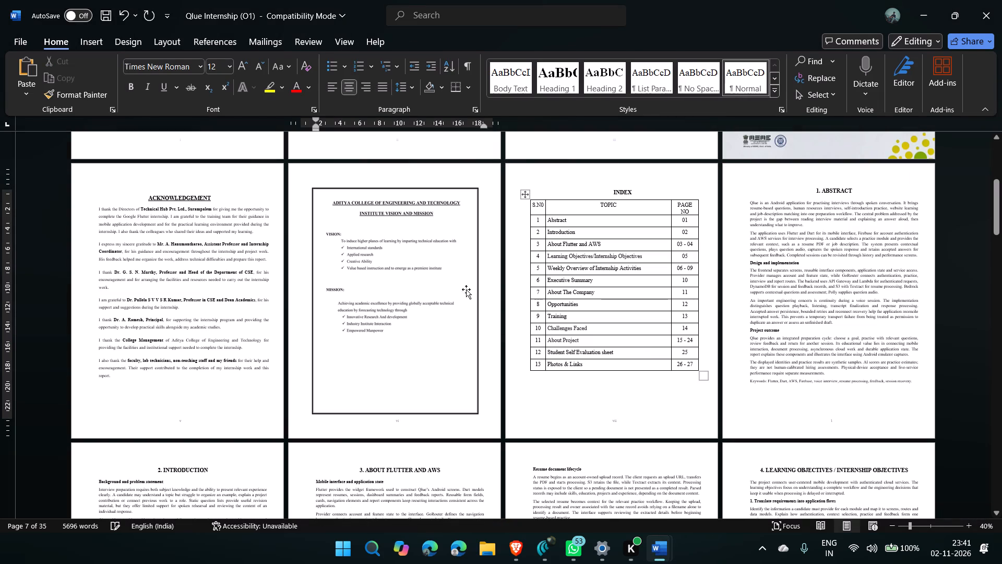
Insert a page break after the Institute Vision and Mission picture and paste the copied department picture on the new page.
click(485, 290)
double_click(485, 290)
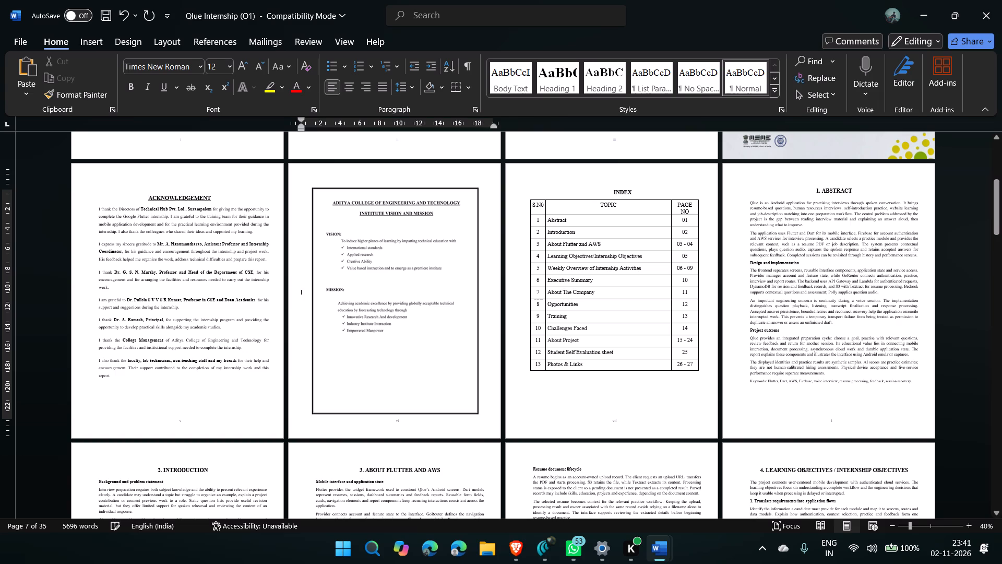
key(ctrl+Return)
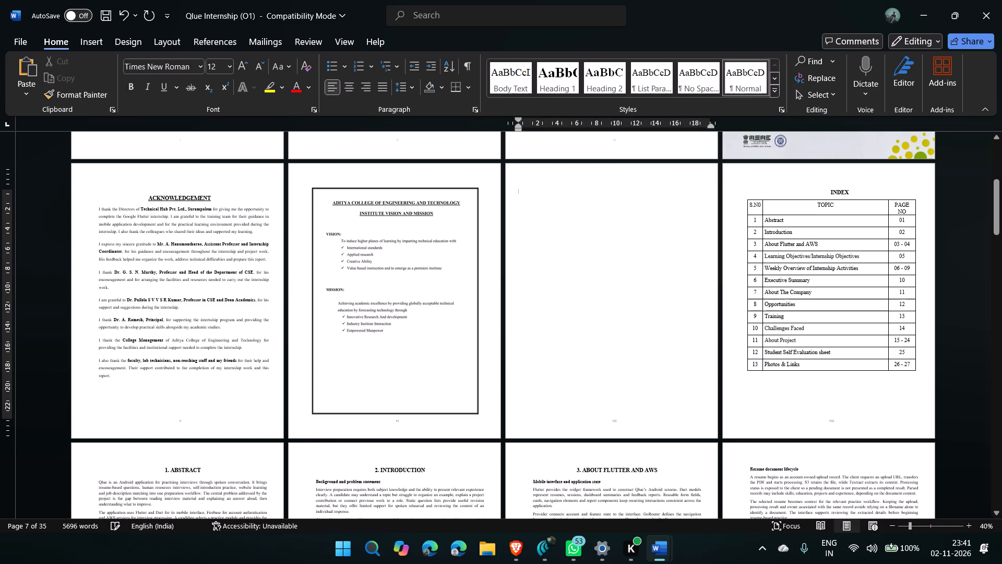
key(ctrl+v)
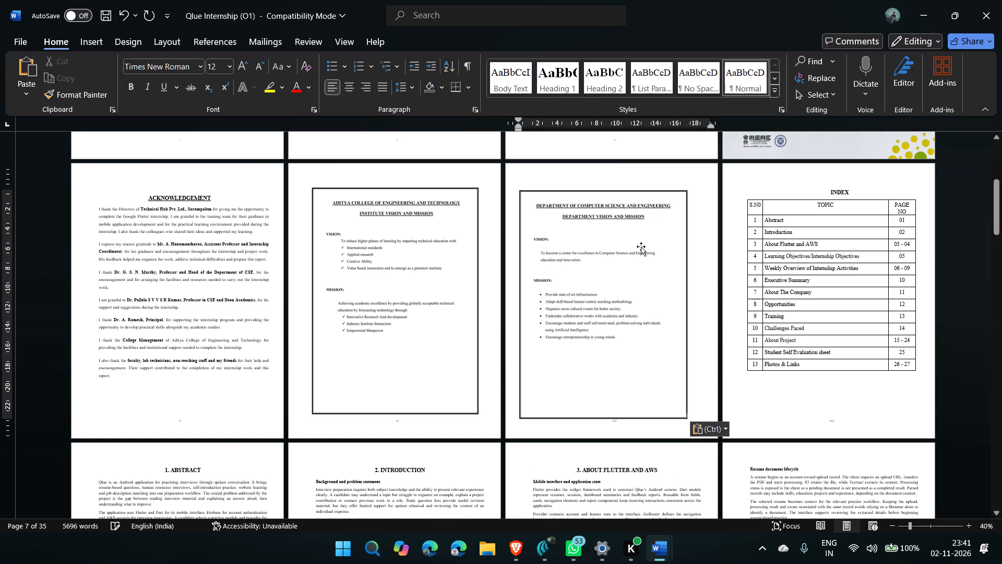
Set the pasted department picture's text wrapping to Square and shift it slightly up and right to centre it horizontally on its page.
click(639, 299)
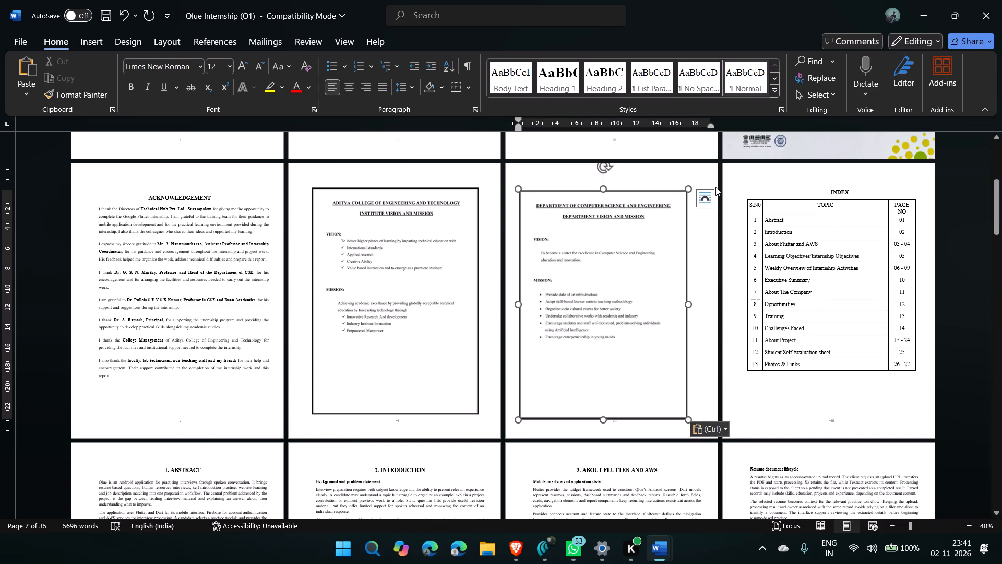
click(711, 193)
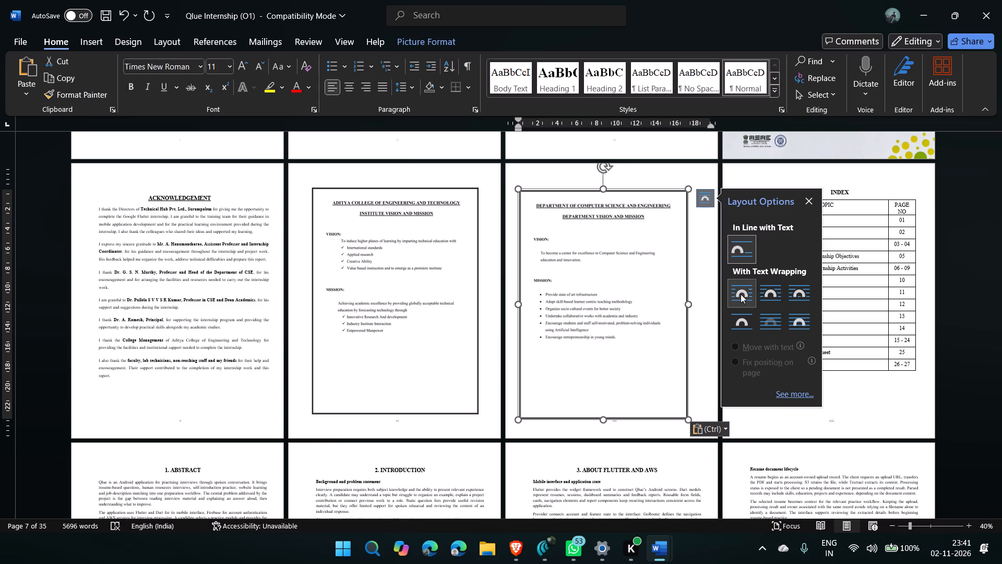
click(741, 294)
drag(645, 298, 648, 296)
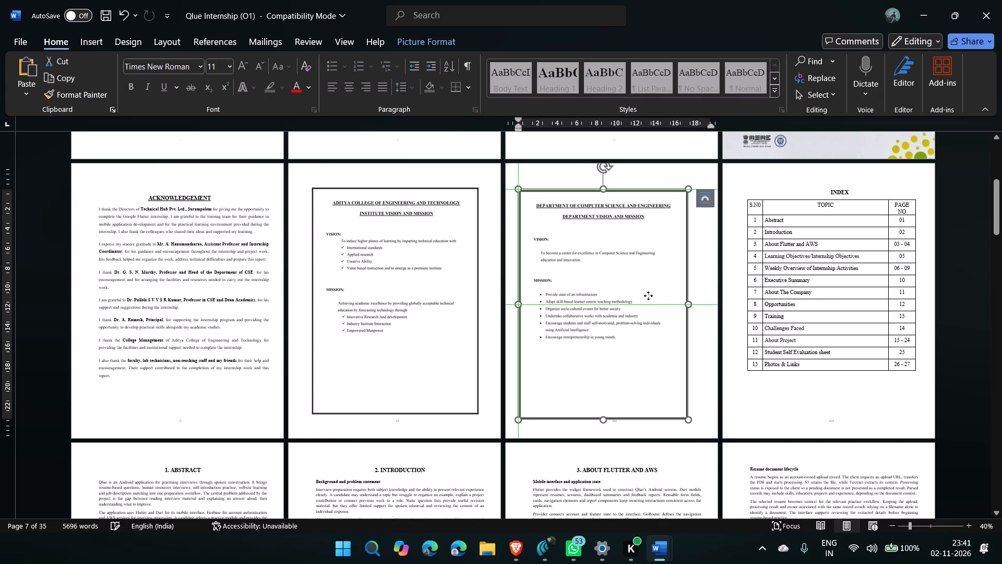
drag(648, 296, 657, 292)
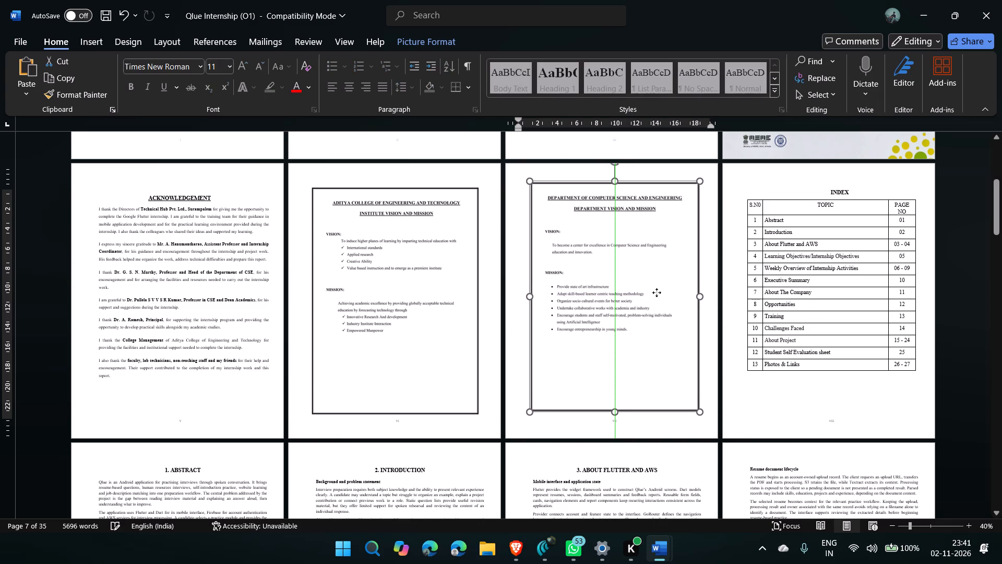
drag(657, 292, 657, 296)
click(673, 425)
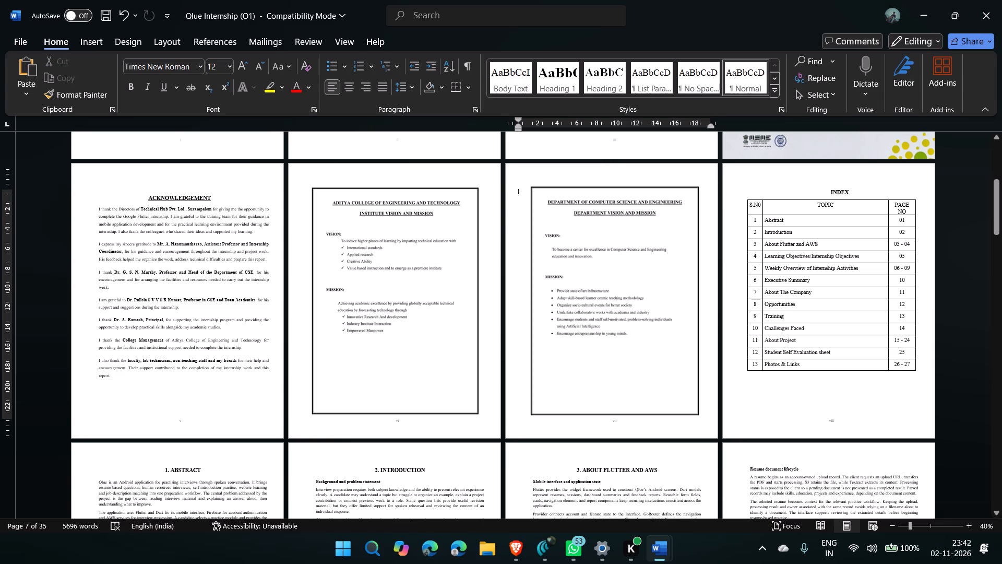
Change the font colour of the whole Declaration paragraph to Automatic.
scroll(838, 411, down, 3)
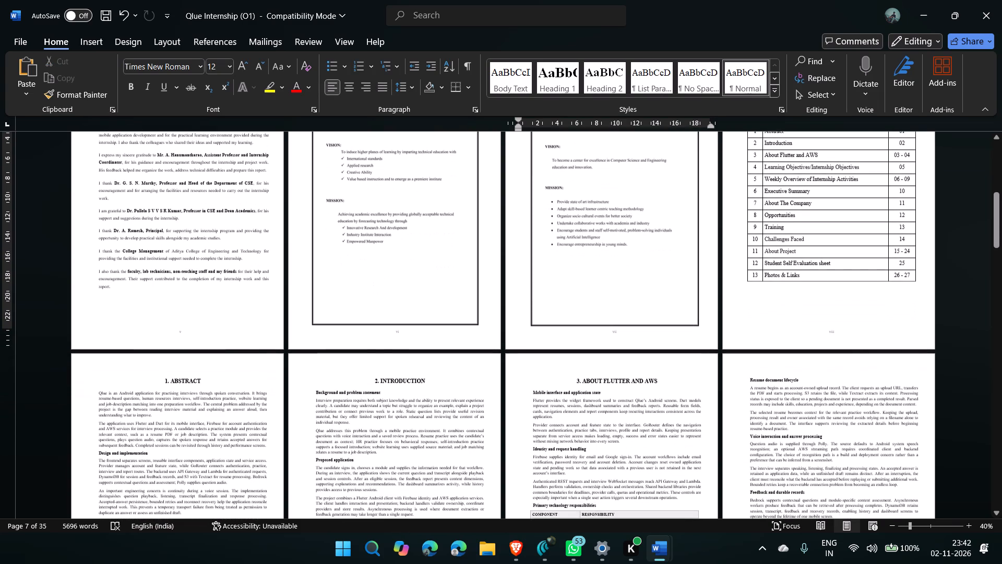
scroll(838, 411, down, 1)
scroll(838, 411, up, 7)
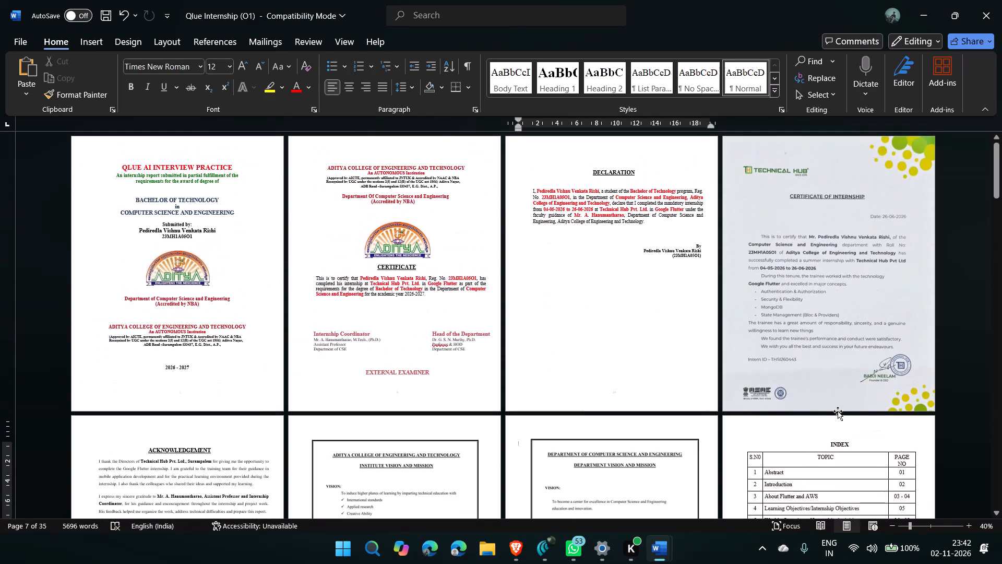
drag(537, 191, 579, 192)
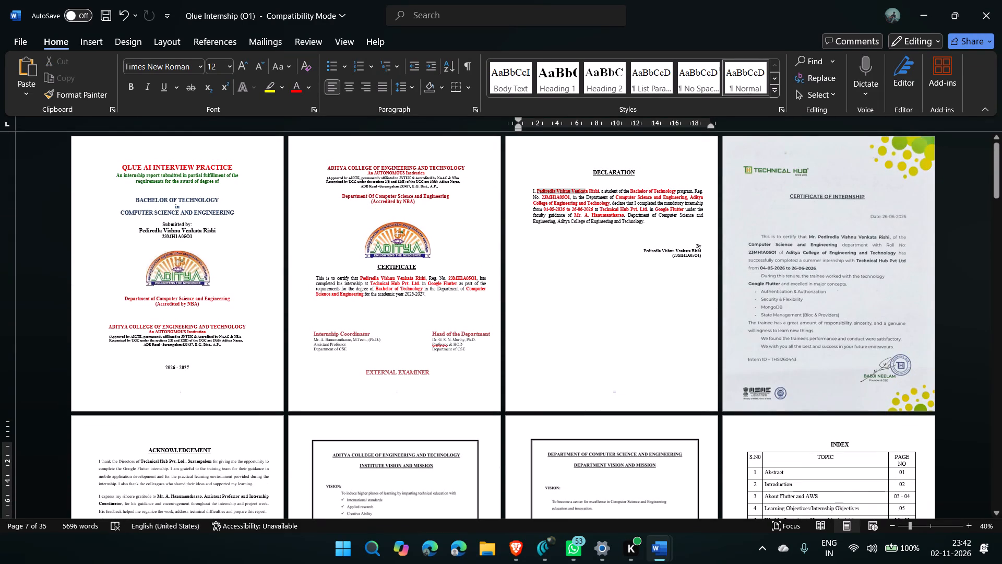
drag(579, 192, 597, 192)
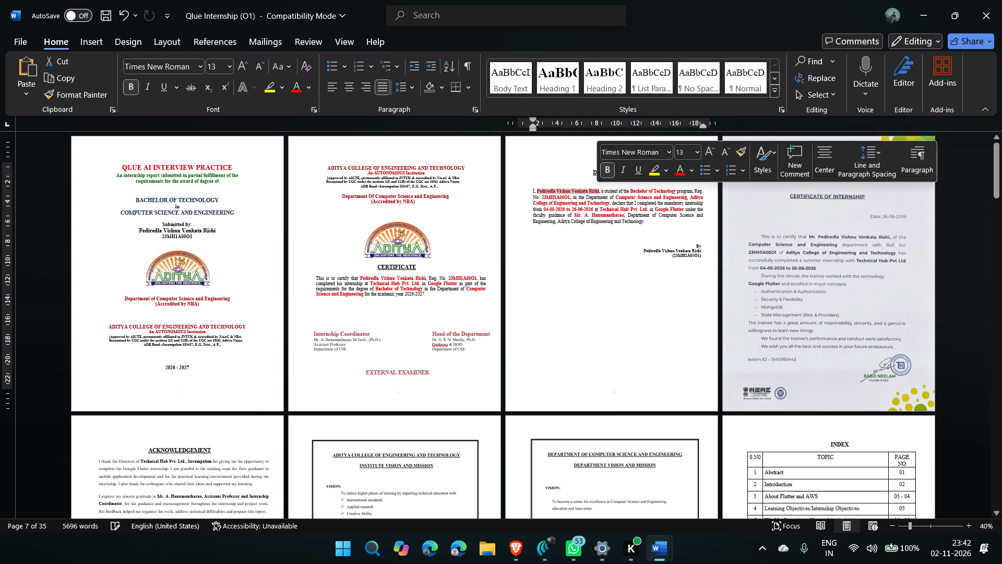
drag(649, 225, 534, 184)
click(312, 92)
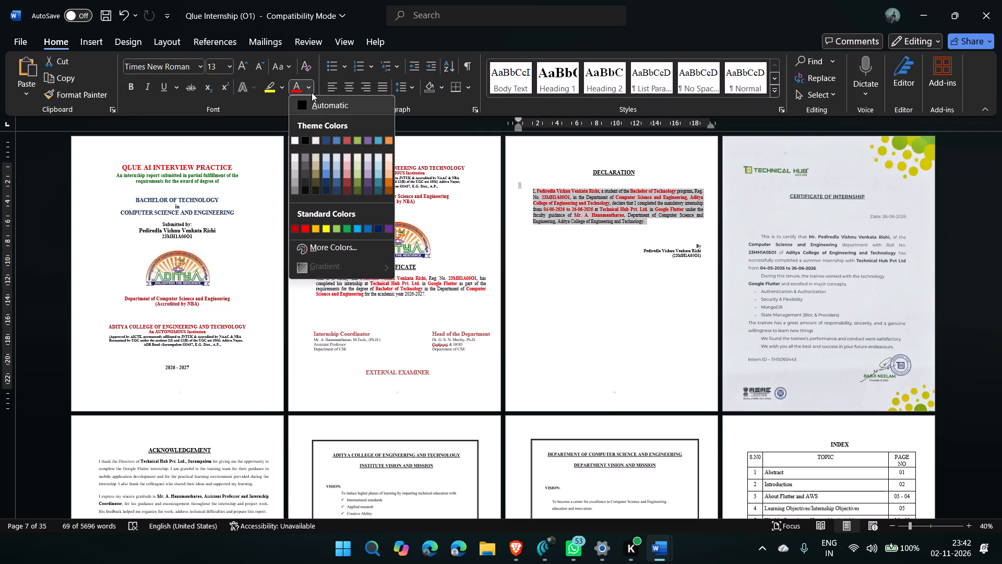
click(309, 108)
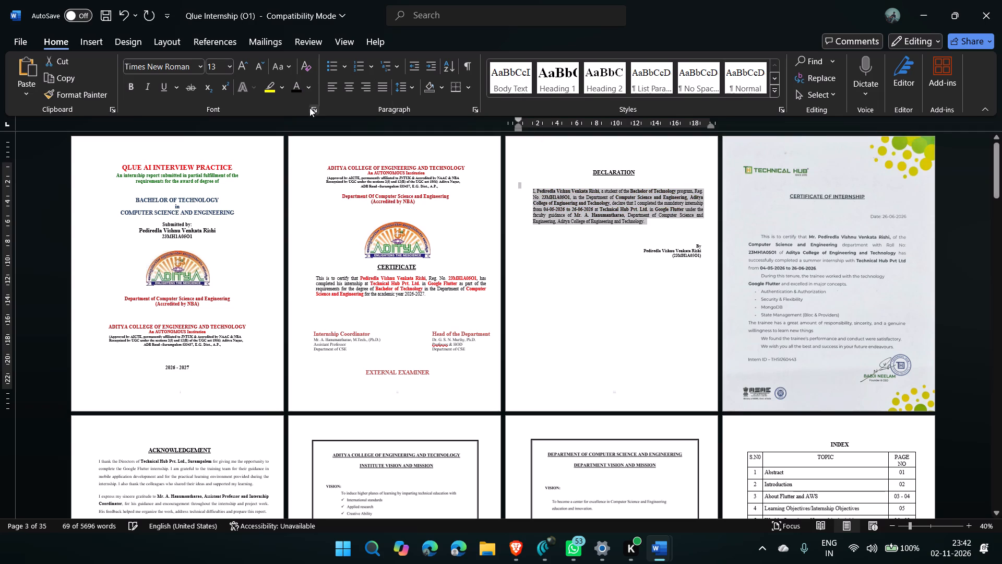
click(639, 300)
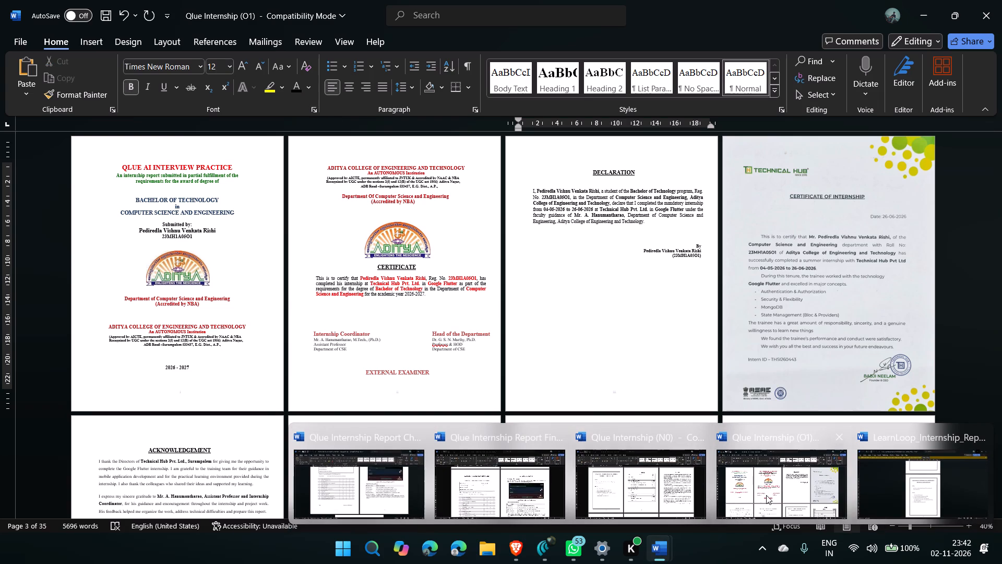
Switch to the Qlue Internship (N0) document and recolour its whole Declaration paragraph from red to black.
click(663, 479)
scroll(575, 389, up, 6)
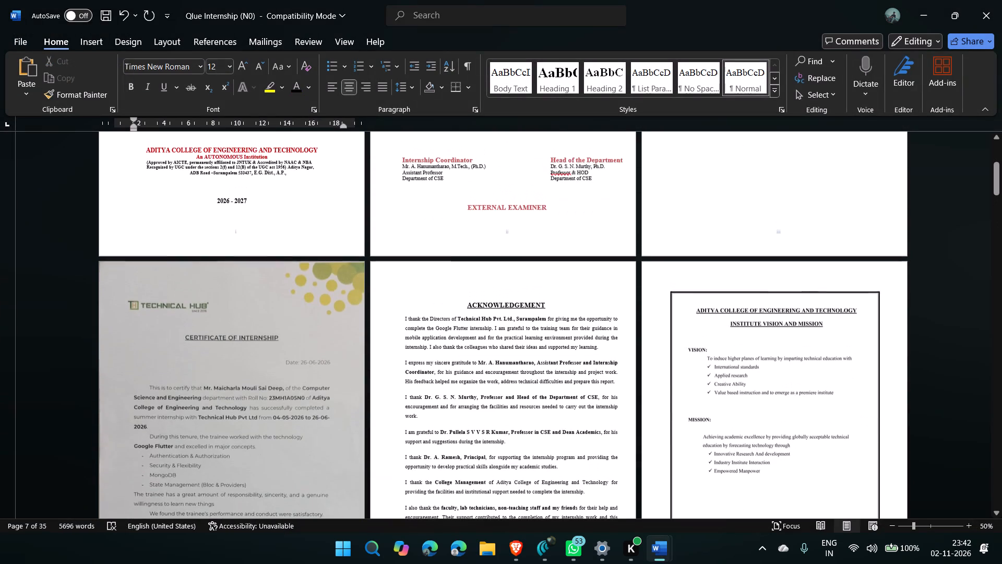
scroll(575, 389, up, 2)
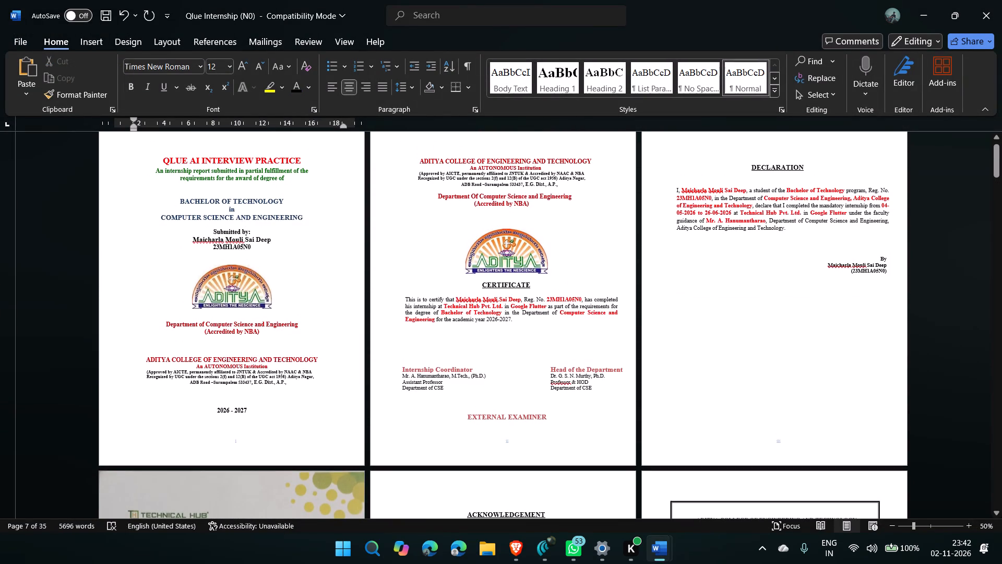
drag(800, 231, 673, 181)
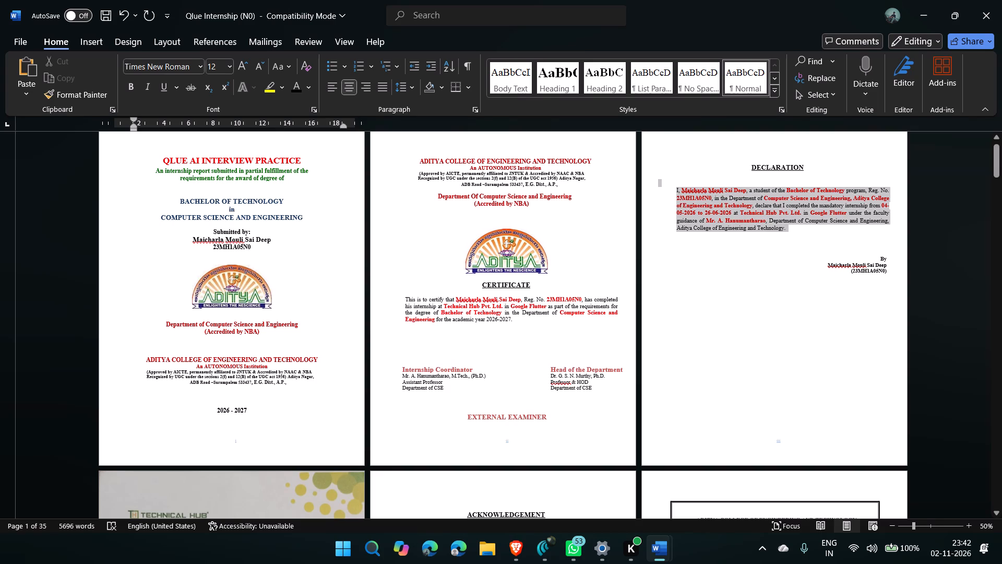
drag(673, 181, 674, 187)
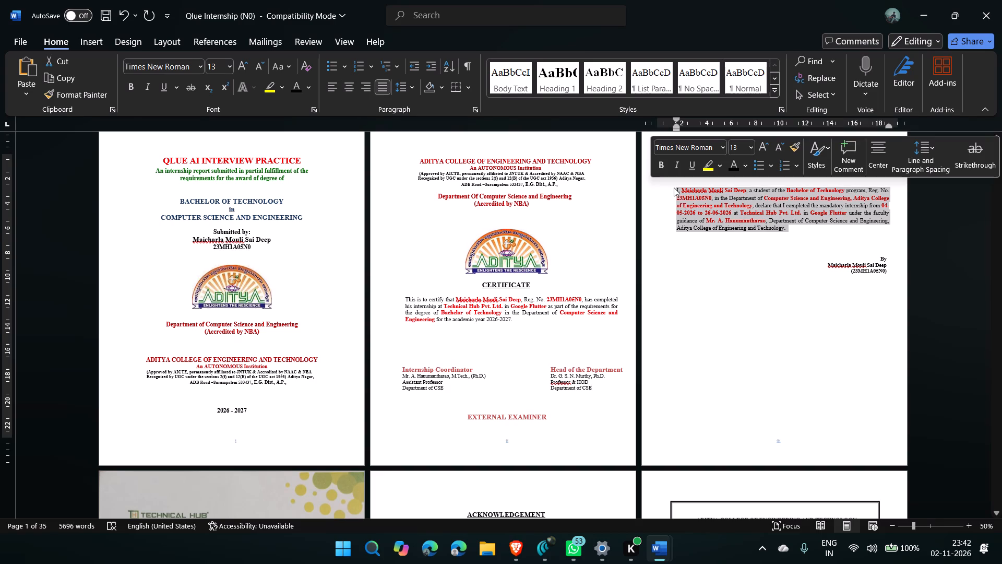
click(735, 159)
click(756, 279)
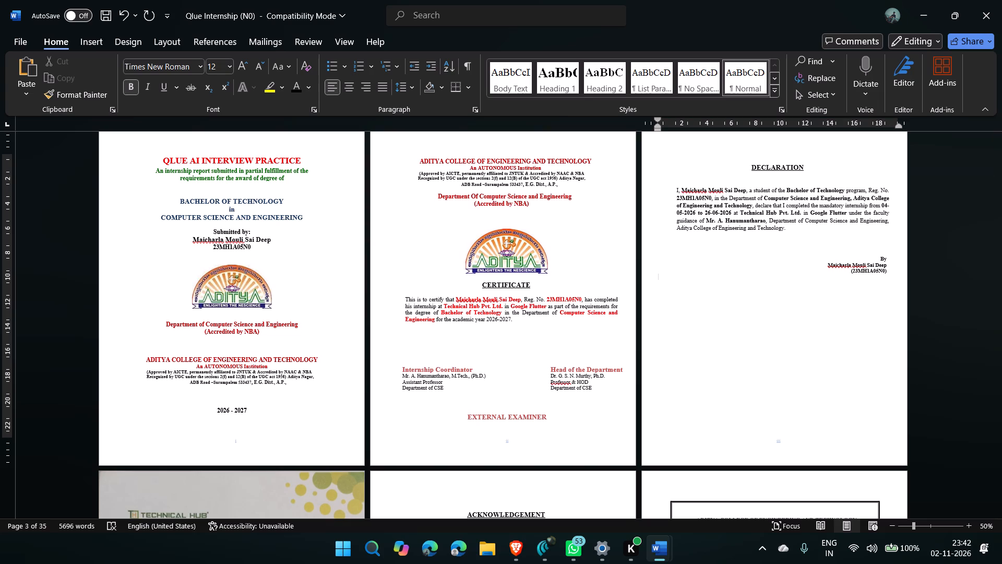
scroll(756, 279, up, 1)
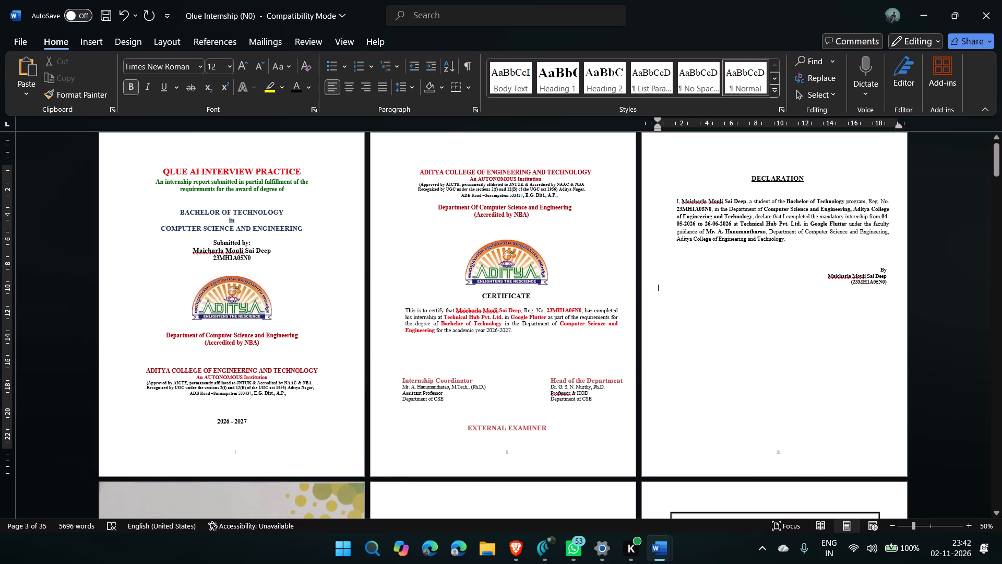
click(756, 279)
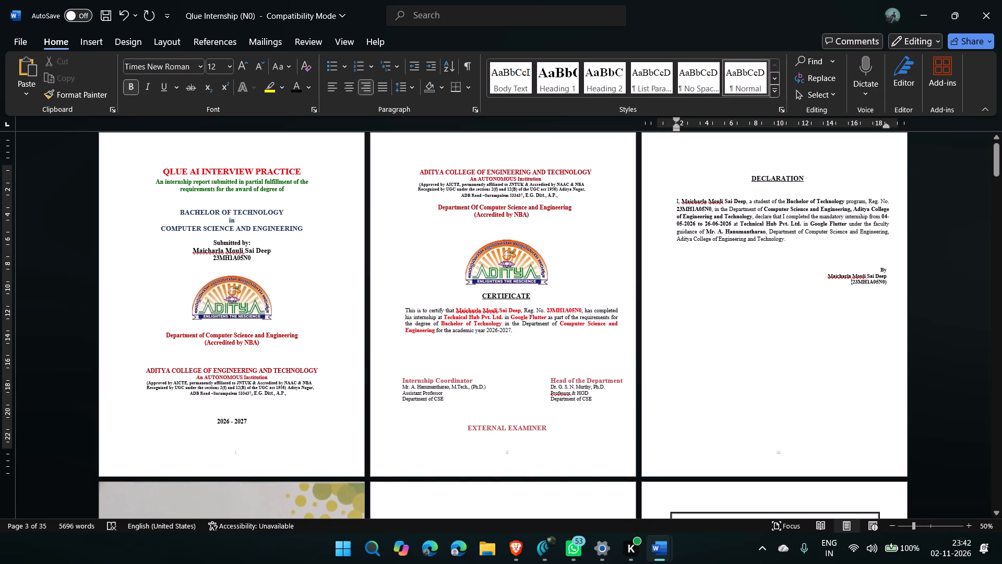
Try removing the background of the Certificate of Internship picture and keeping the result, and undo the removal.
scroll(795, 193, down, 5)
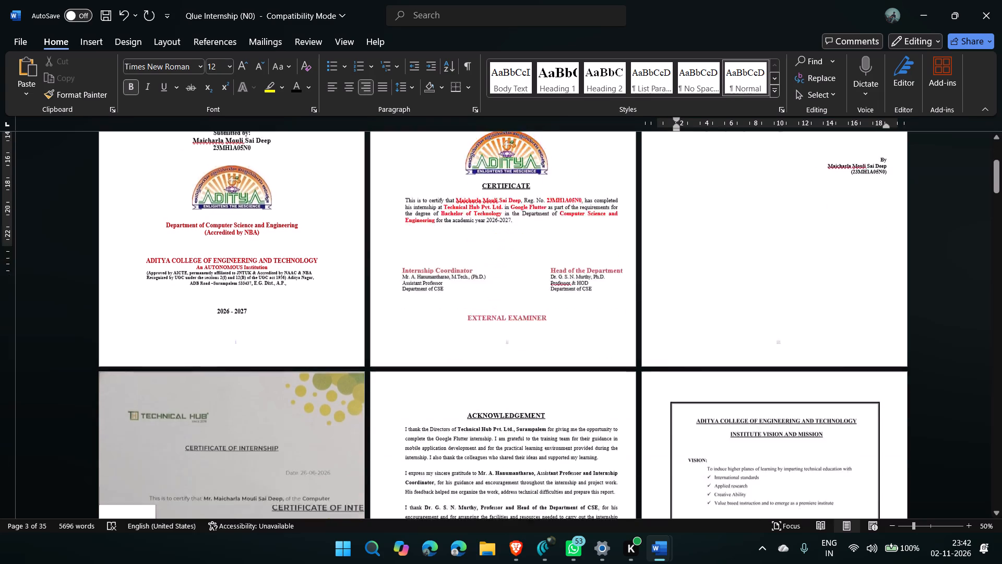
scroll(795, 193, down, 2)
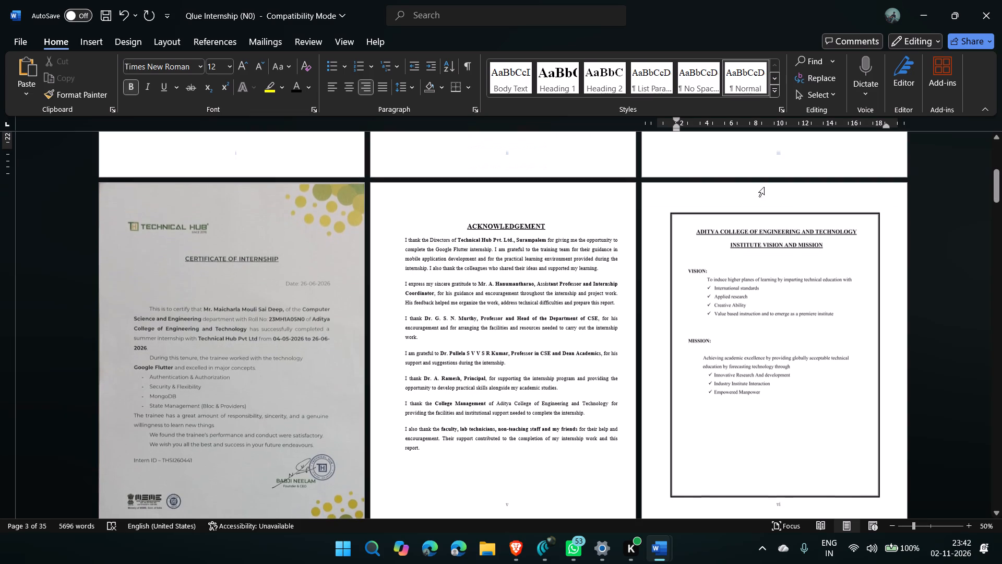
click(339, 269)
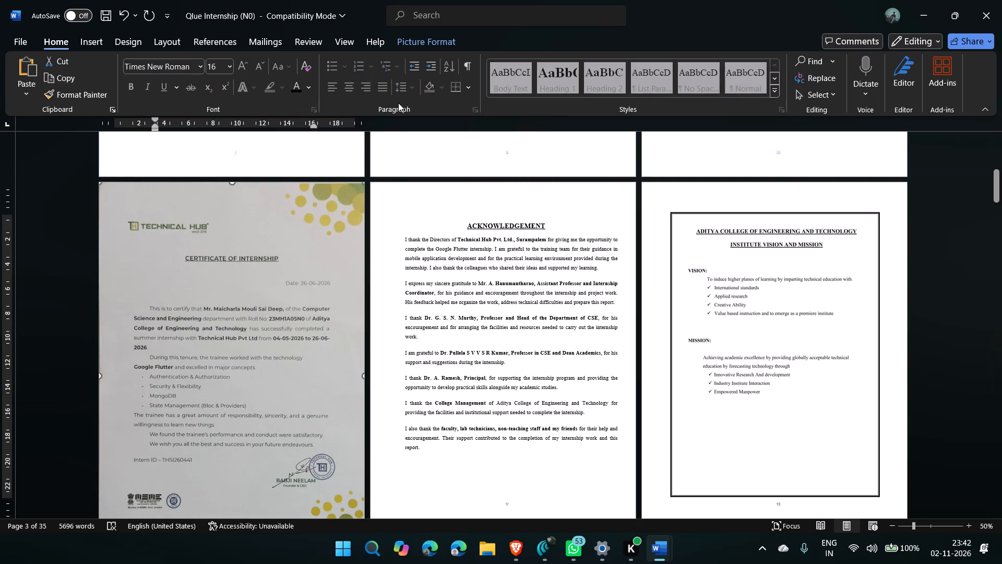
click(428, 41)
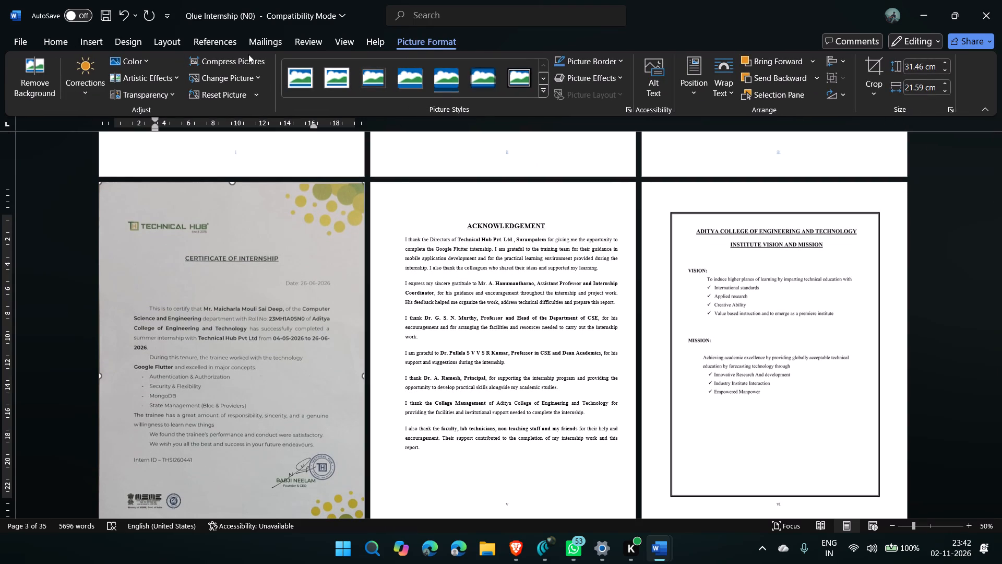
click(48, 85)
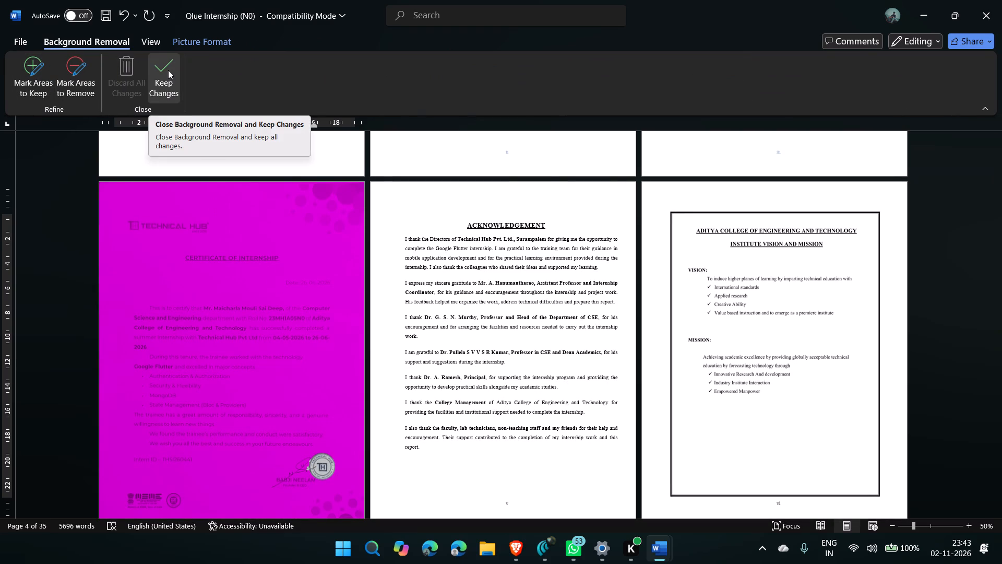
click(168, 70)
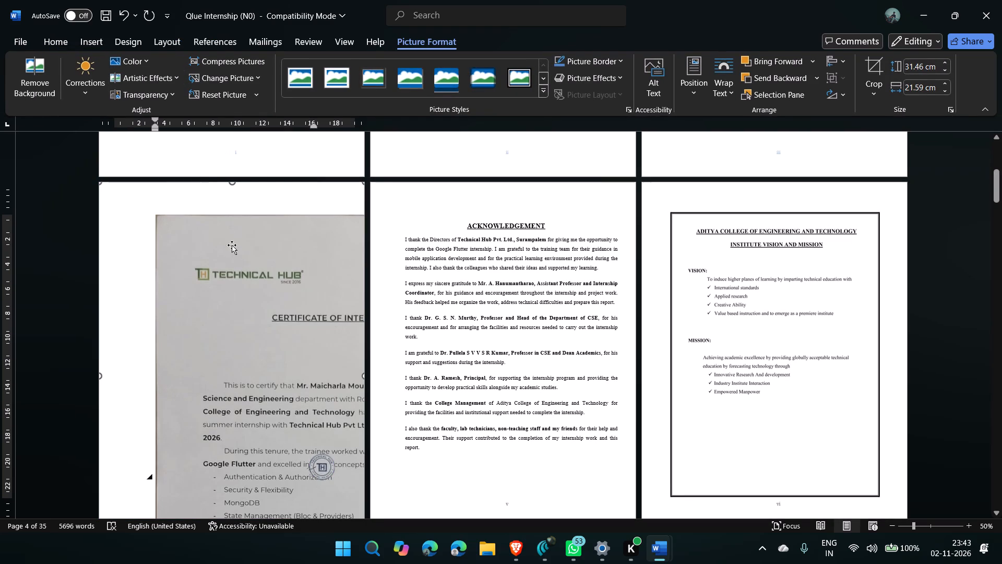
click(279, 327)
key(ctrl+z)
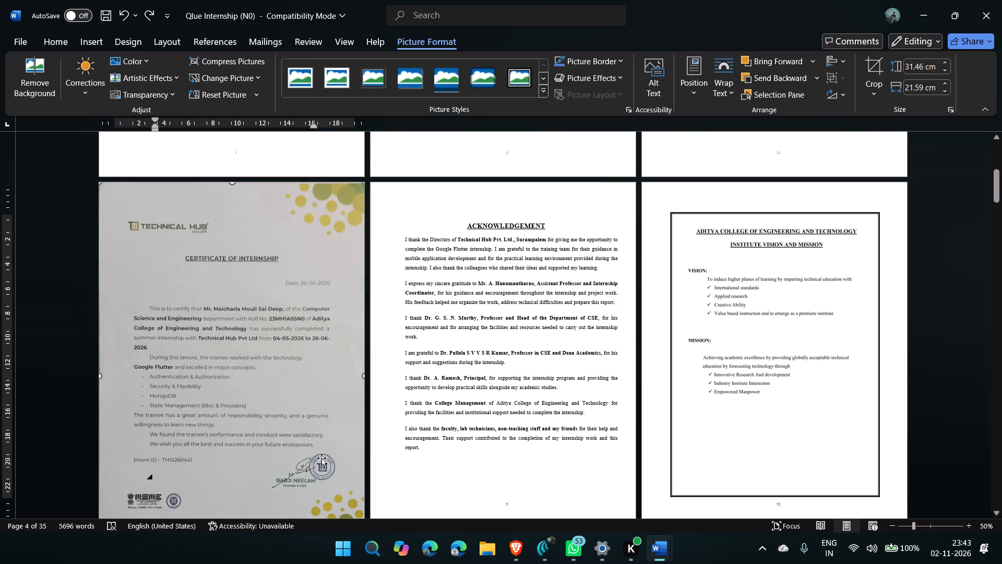
Shrink the front certificate picture to about 19.7 by 13.5 cm and delete the larger duplicate picture behind it.
click(321, 458)
drag(321, 458, 271, 452)
double_click(271, 452)
drag(100, 183, 205, 261)
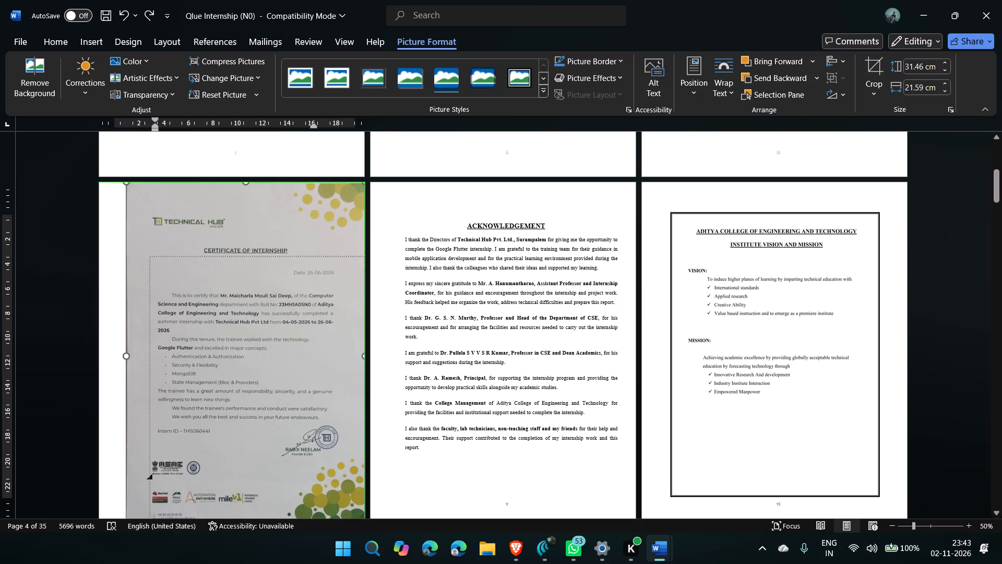
drag(205, 261, 283, 329)
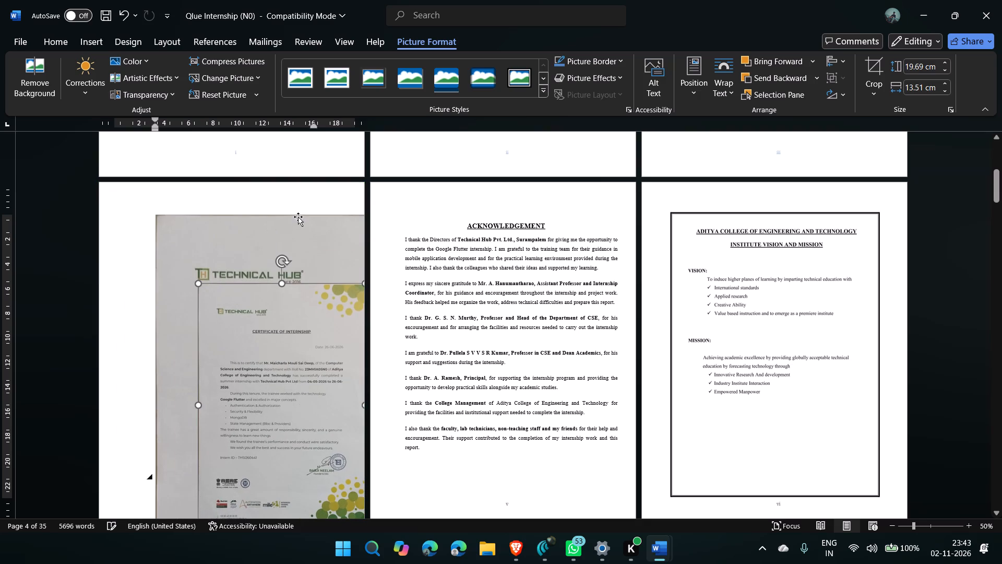
click(298, 231)
key(Delete)
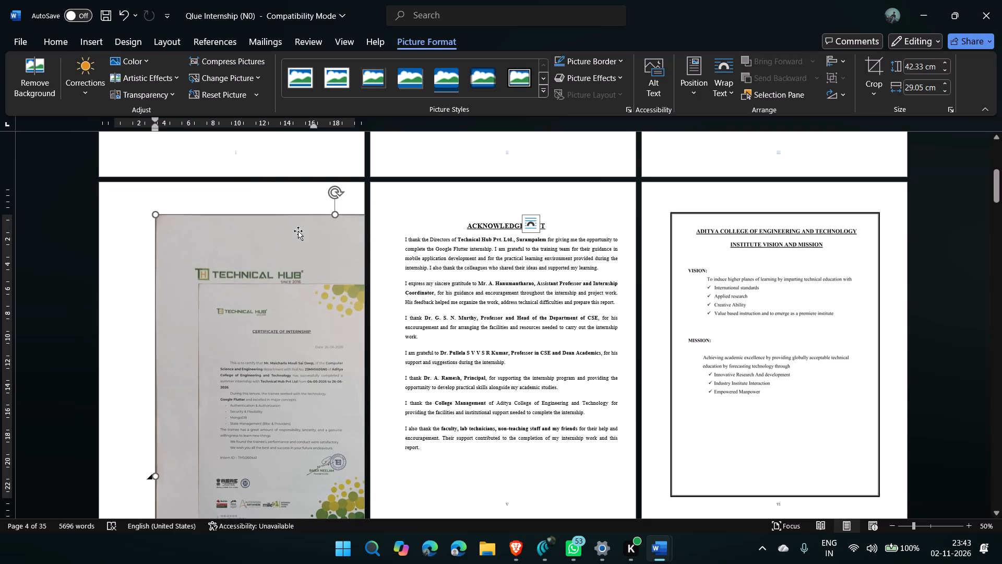
Enlarge the remaining Certificate of Internship picture from its top-left corner until it fills the page.
click(204, 305)
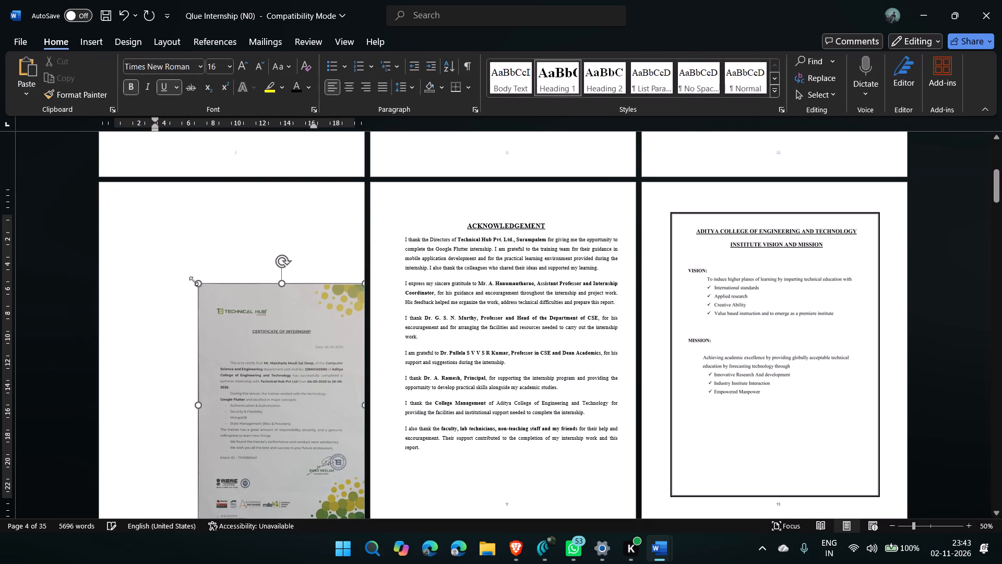
drag(198, 284, 102, 186)
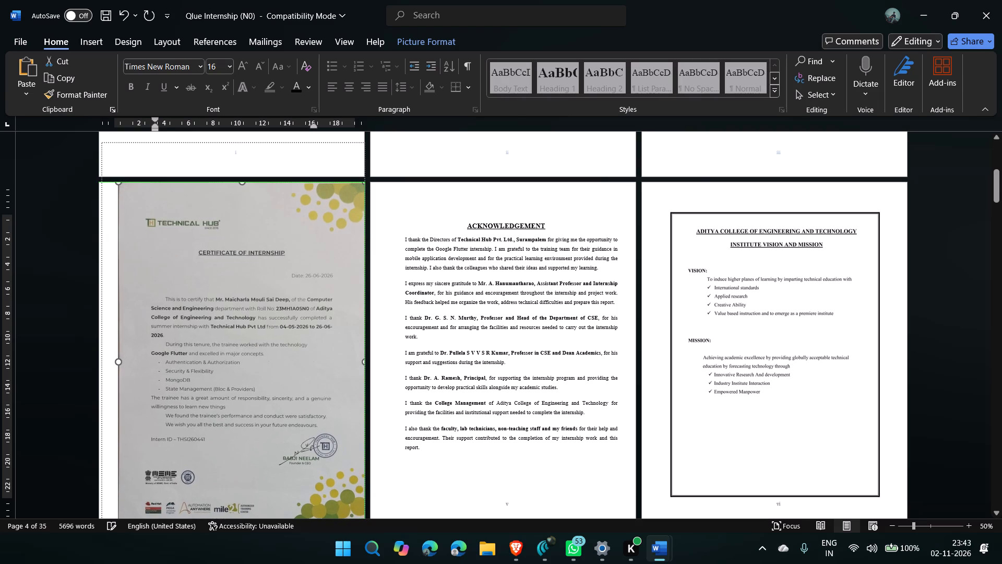
drag(102, 186, 93, 206)
scroll(66, 262, down, 1)
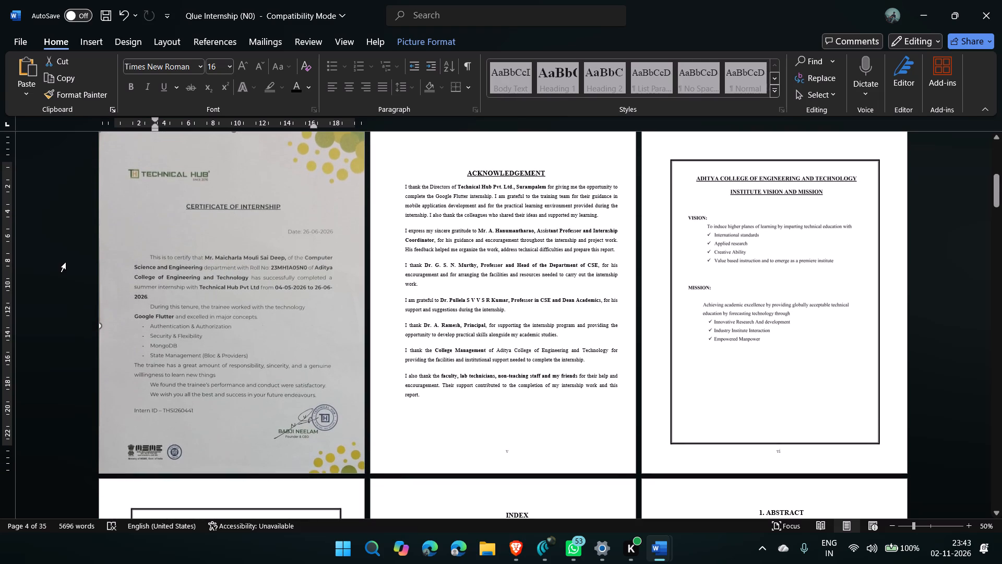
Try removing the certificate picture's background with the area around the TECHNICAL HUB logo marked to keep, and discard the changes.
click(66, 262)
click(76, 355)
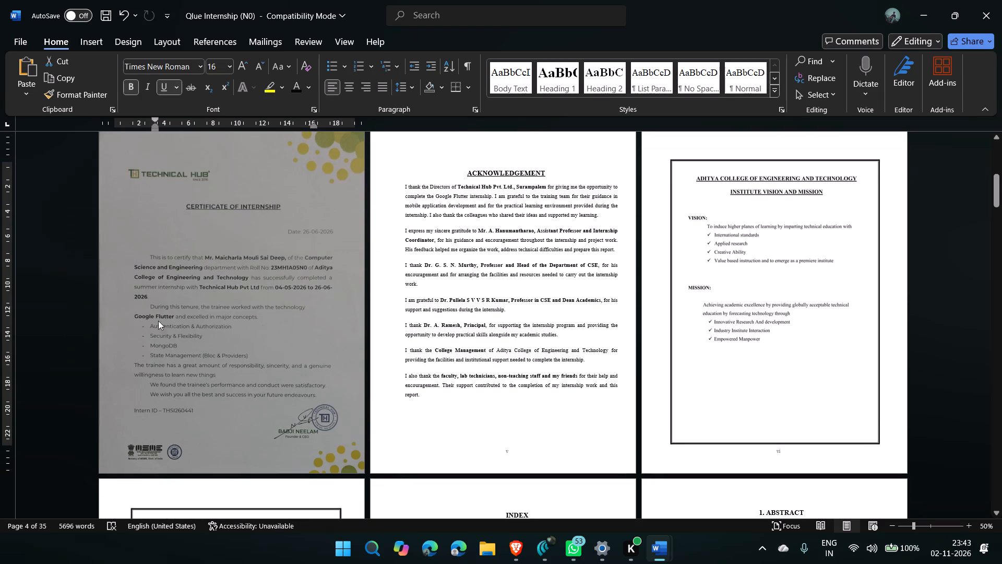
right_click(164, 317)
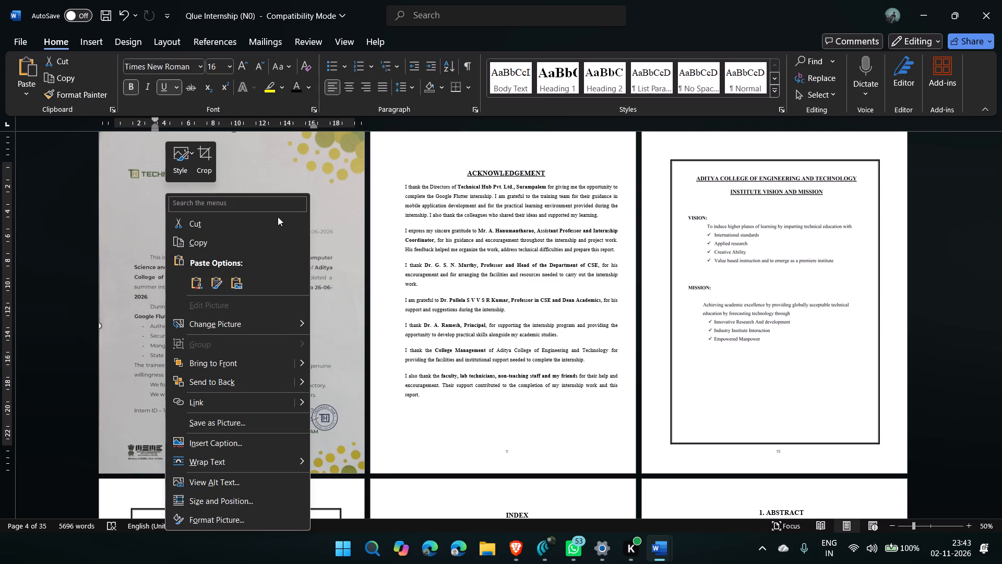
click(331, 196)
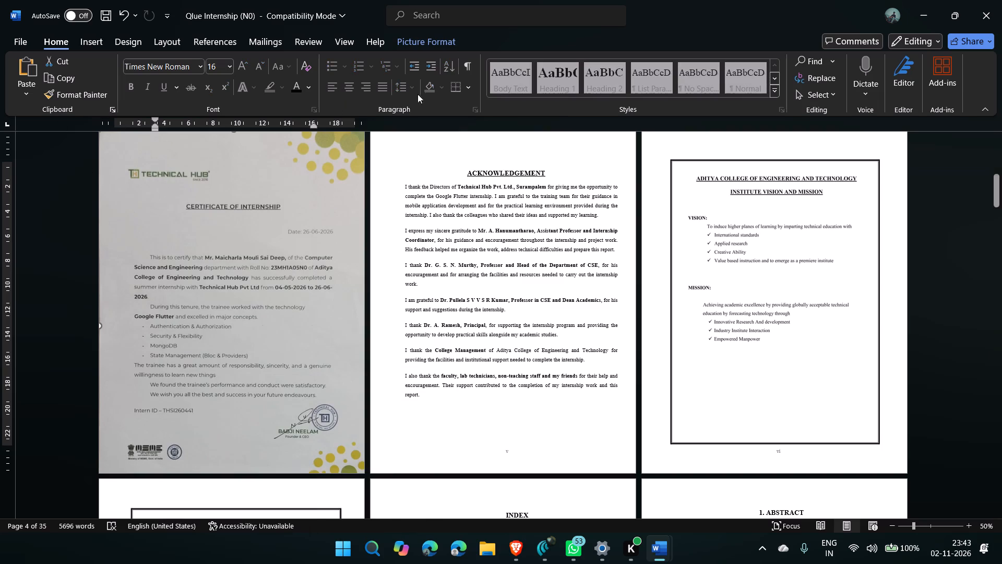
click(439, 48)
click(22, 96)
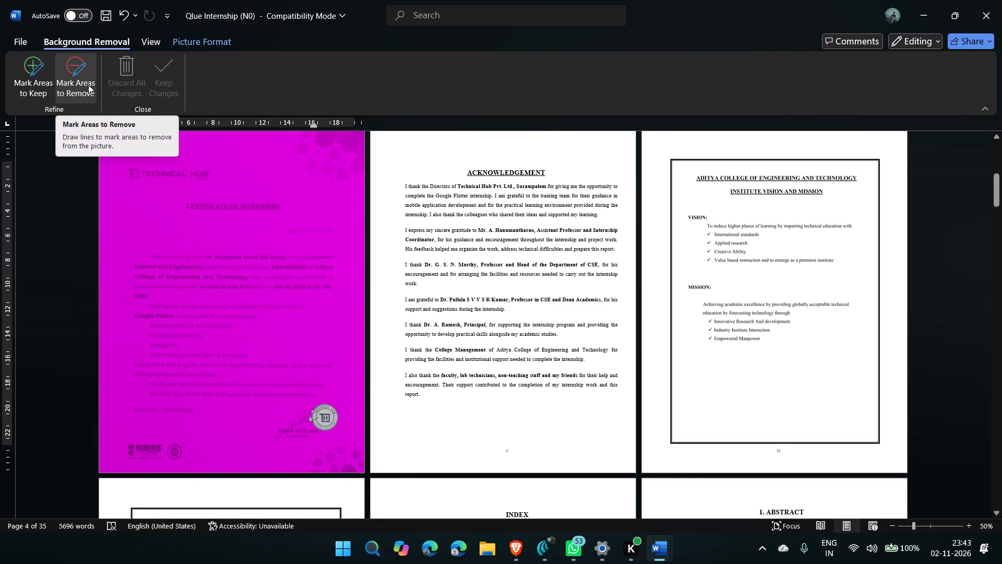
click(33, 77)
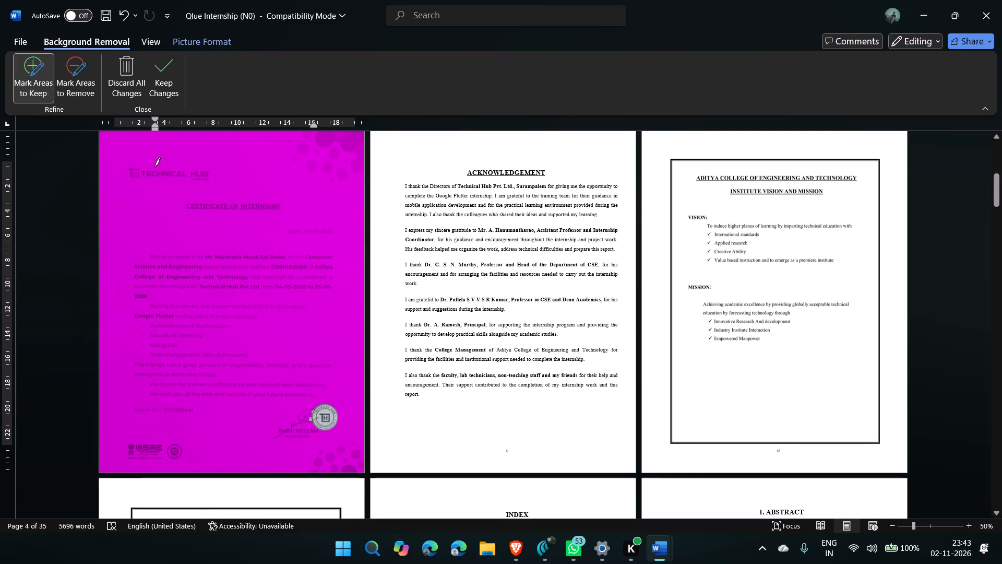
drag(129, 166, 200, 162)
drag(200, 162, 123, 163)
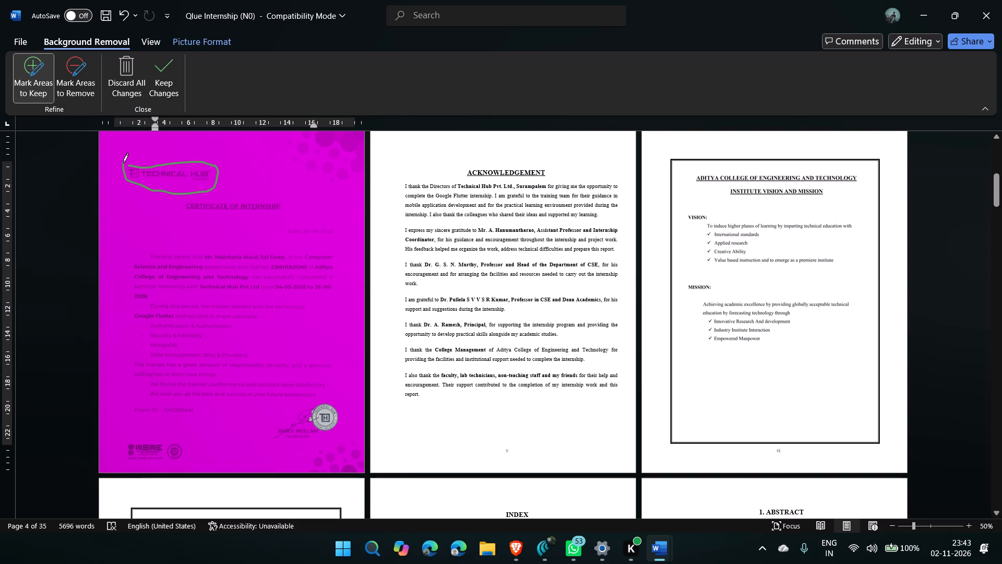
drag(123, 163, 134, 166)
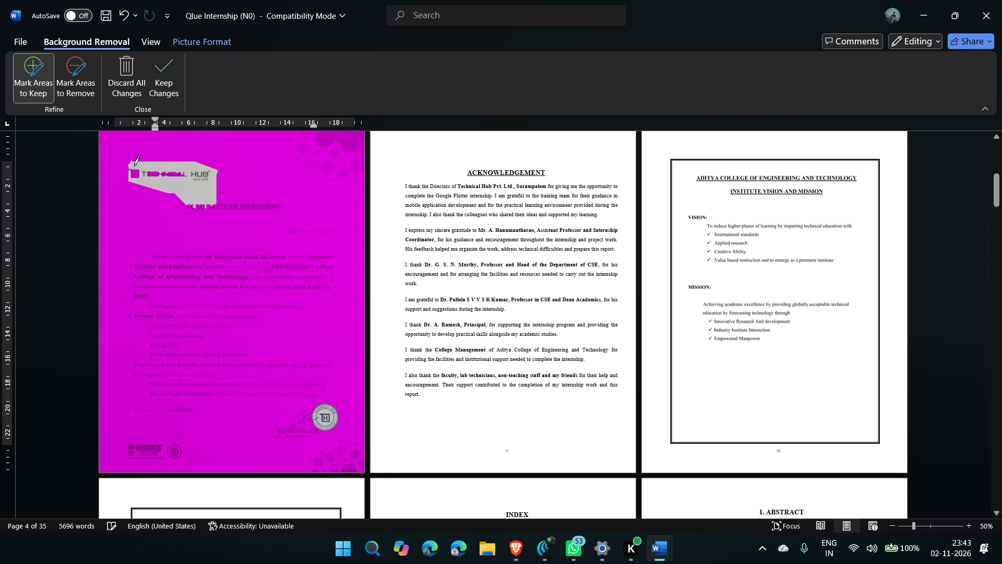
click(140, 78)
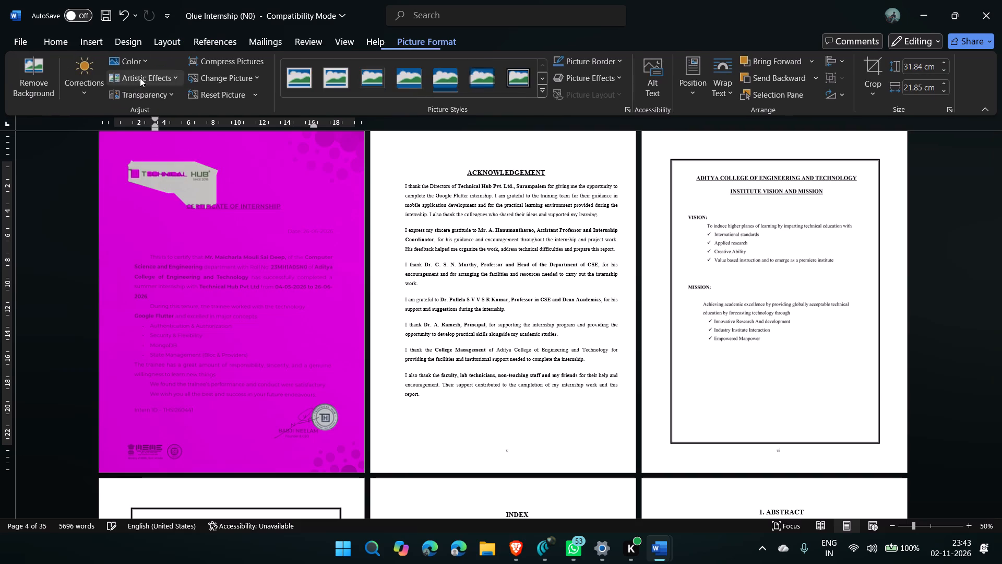
Correct the Certificate of Internship picture to Brightness +20% and Contrast -20%.
click(289, 157)
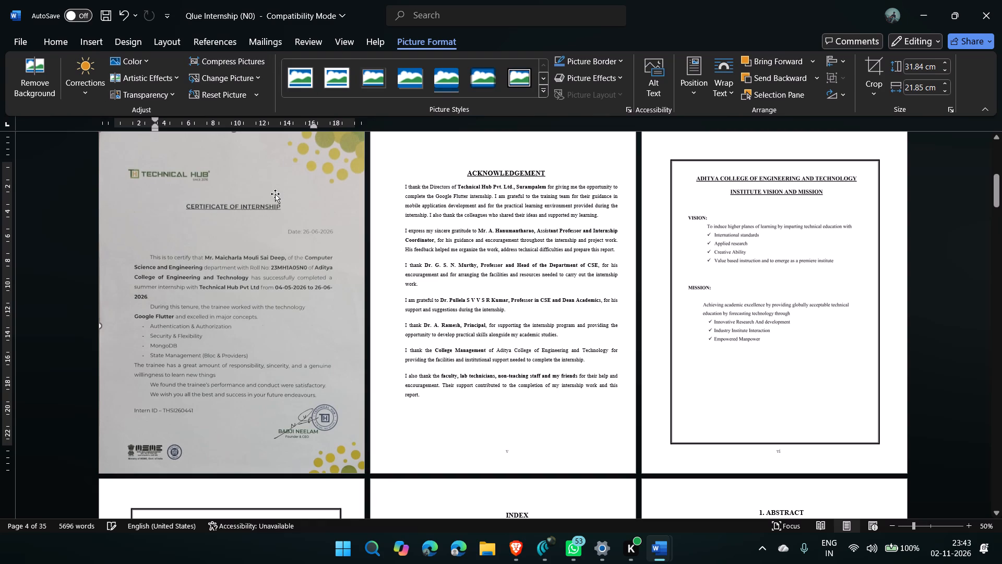
click(275, 194)
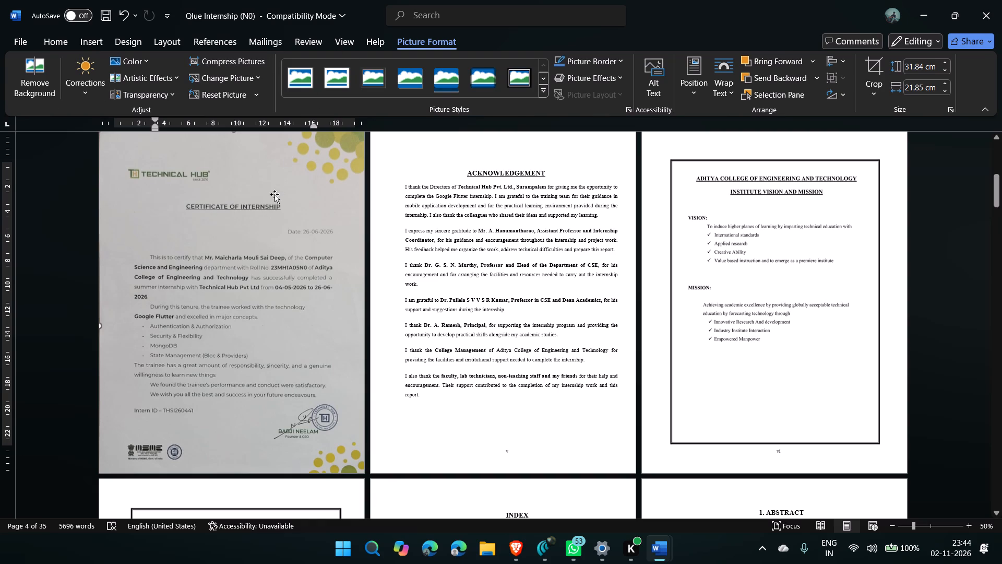
click(275, 194)
click(82, 77)
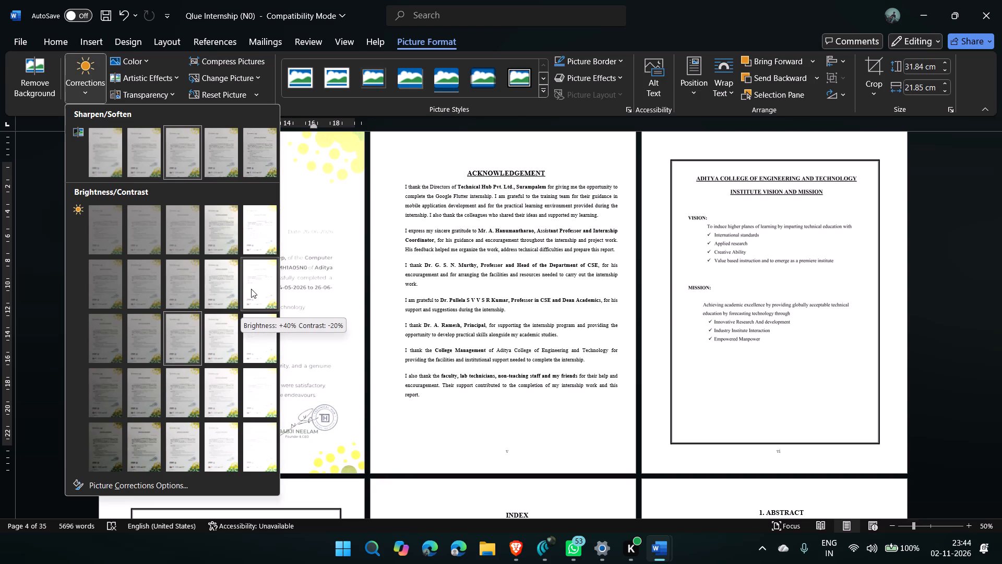
click(217, 289)
Switch to the Qlue Internship (O1) document and review its pages from the front matter through the About Flutter and AWS section.
scroll(357, 369, up, 1)
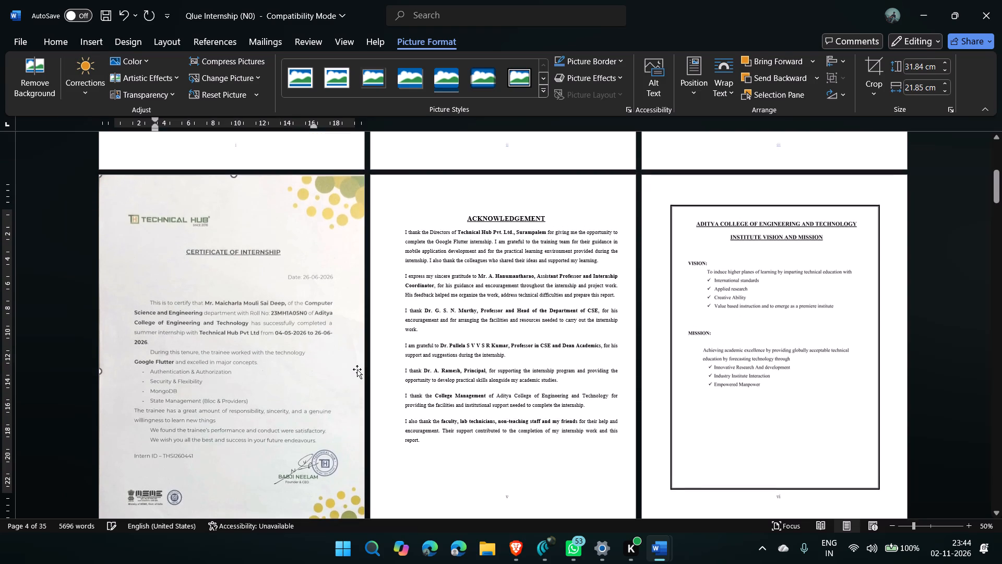
scroll(357, 369, up, 1)
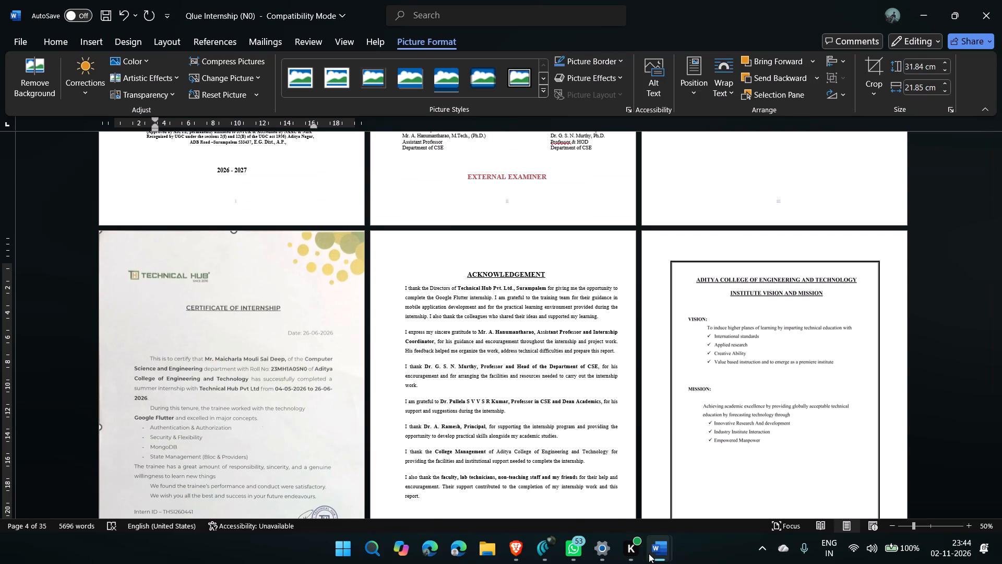
click(786, 504)
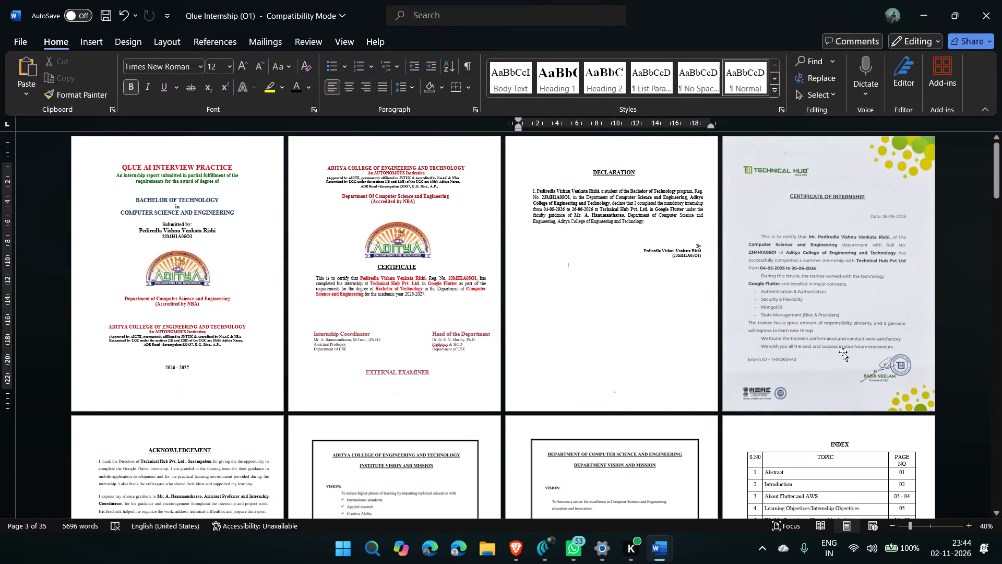
scroll(843, 352, down, 6)
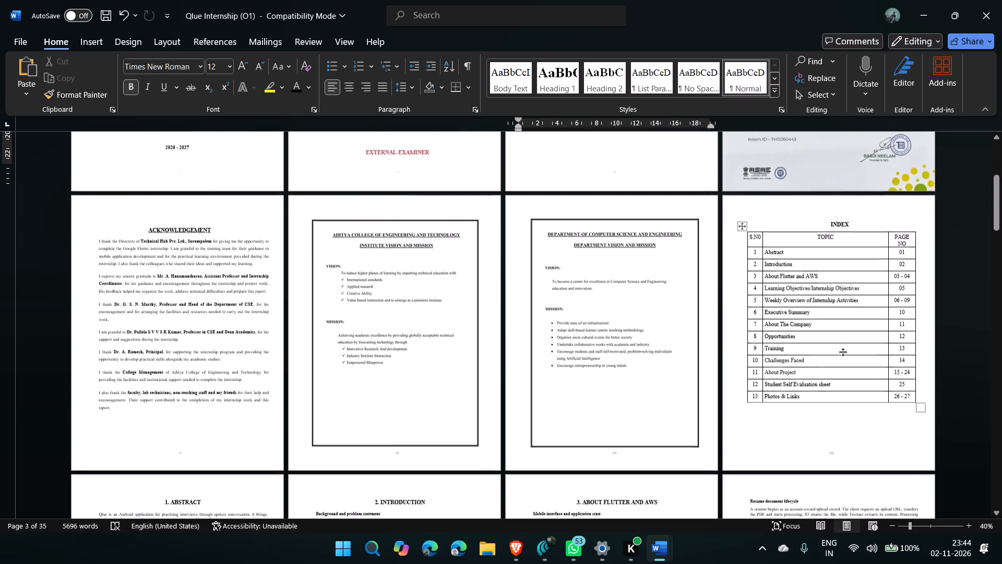
scroll(843, 352, down, 5)
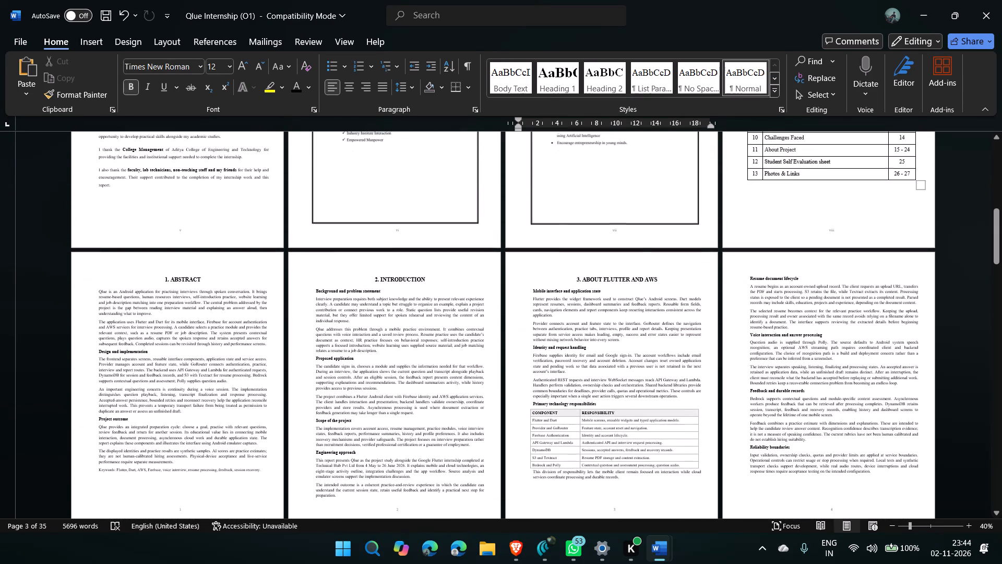
scroll(843, 352, down, 2)
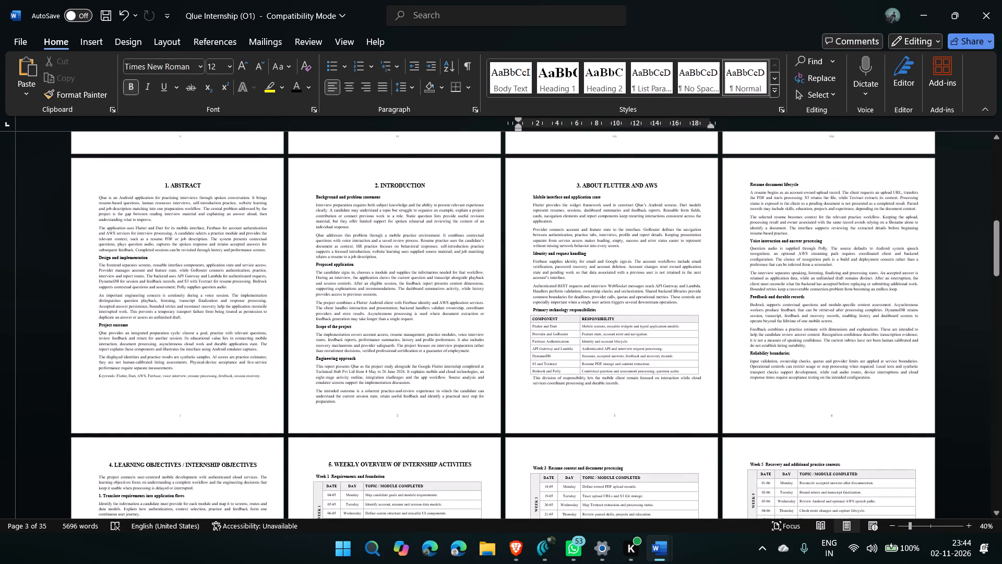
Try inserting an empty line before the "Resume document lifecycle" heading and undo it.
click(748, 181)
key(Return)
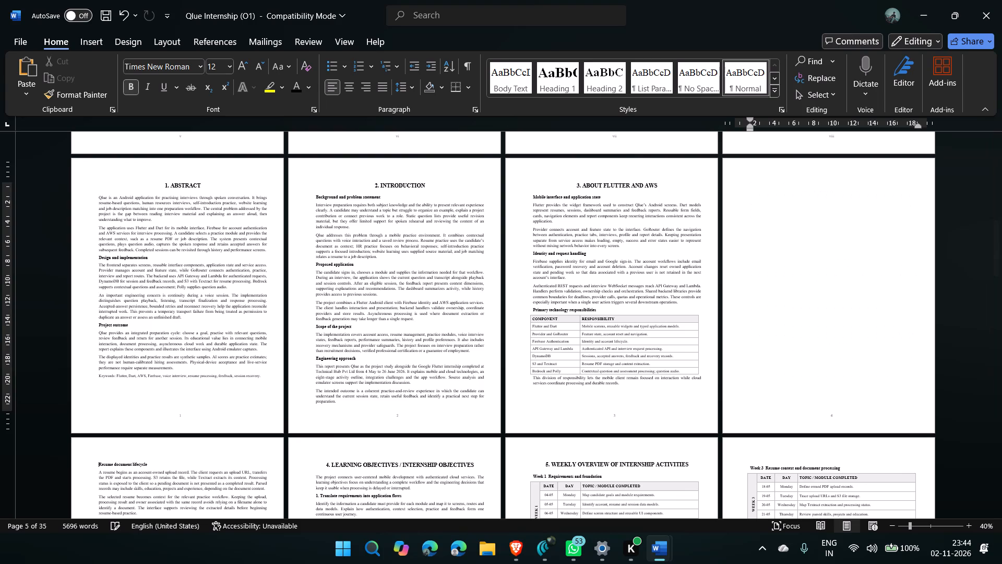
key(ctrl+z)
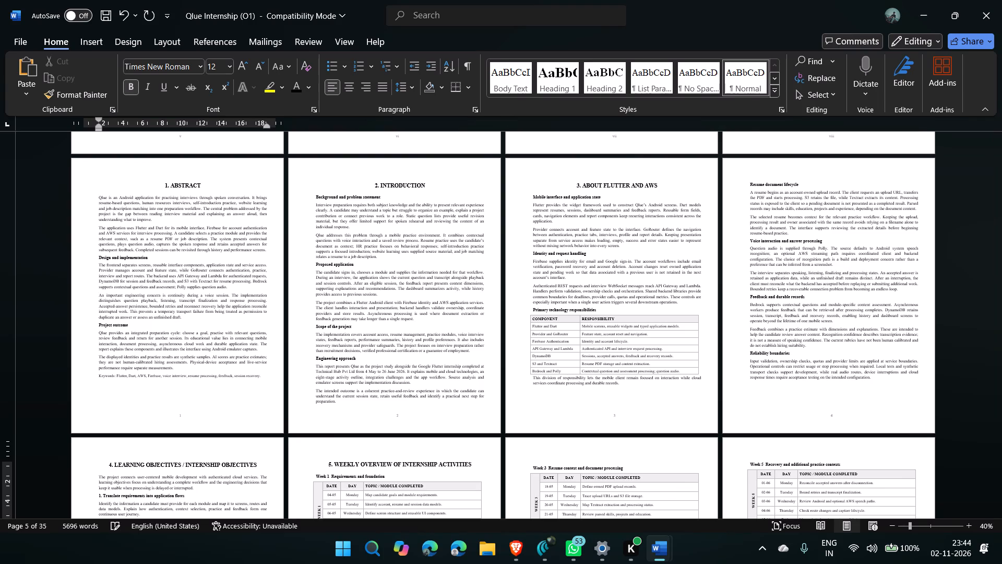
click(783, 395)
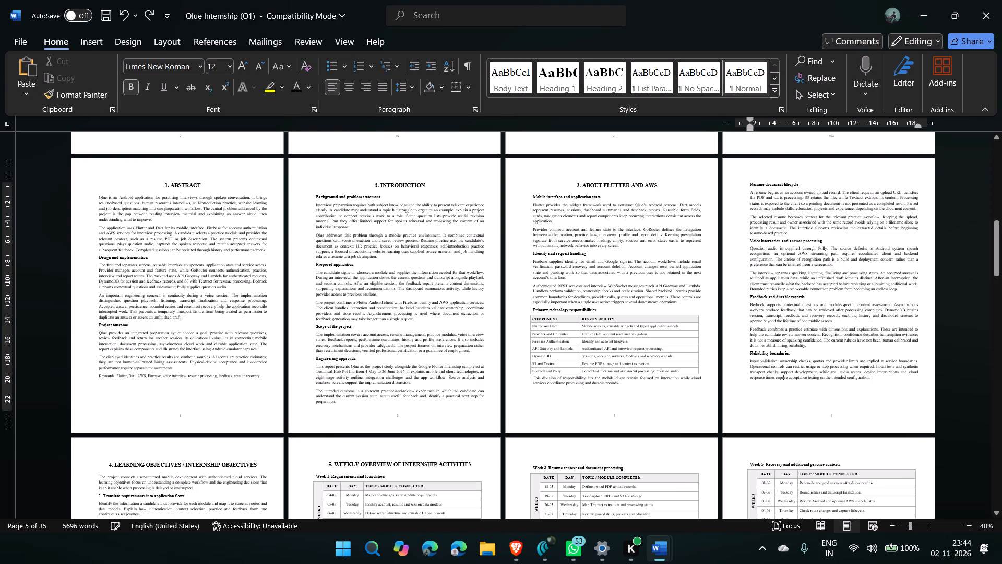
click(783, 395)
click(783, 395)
Review the layout of the remaining chapters, from the learning objectives through the app screenshot pages of About Project.
scroll(570, 362, down, 2)
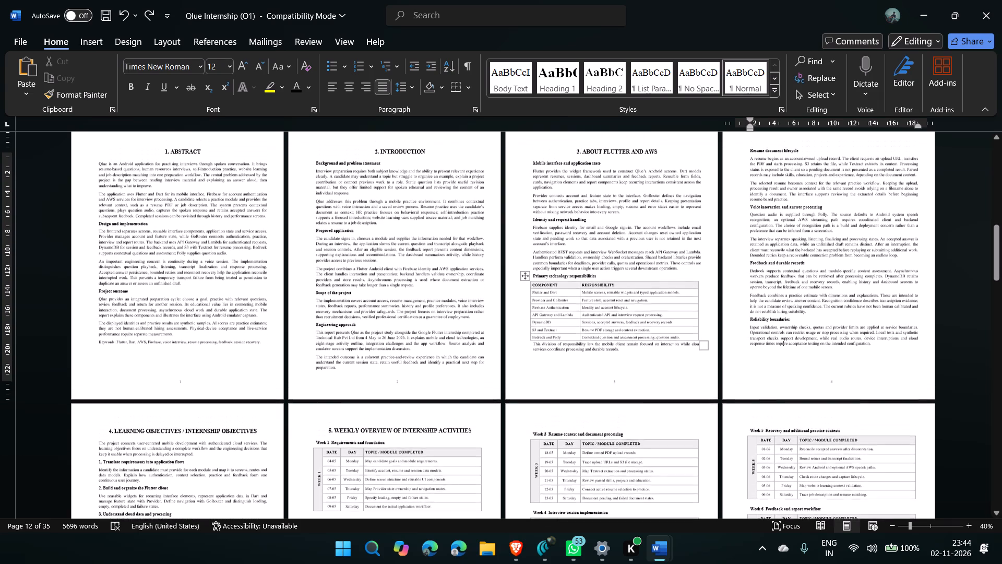
scroll(570, 362, down, 3)
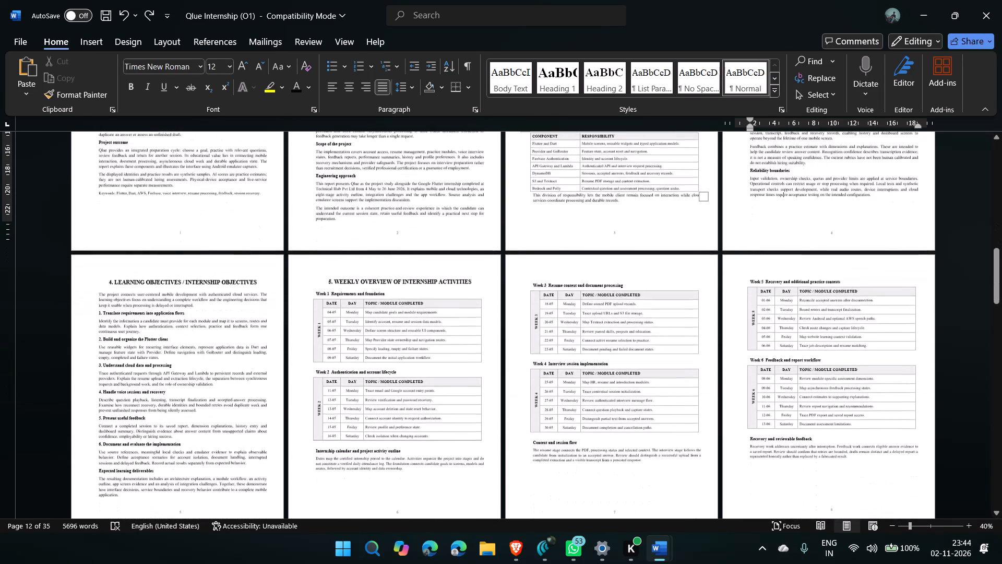
scroll(570, 362, down, 3)
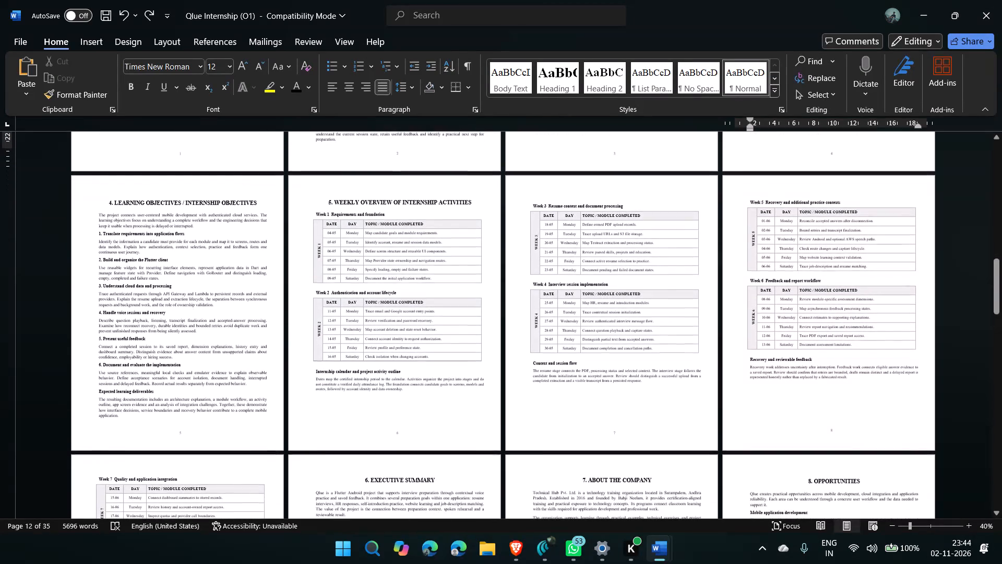
scroll(570, 362, down, 4)
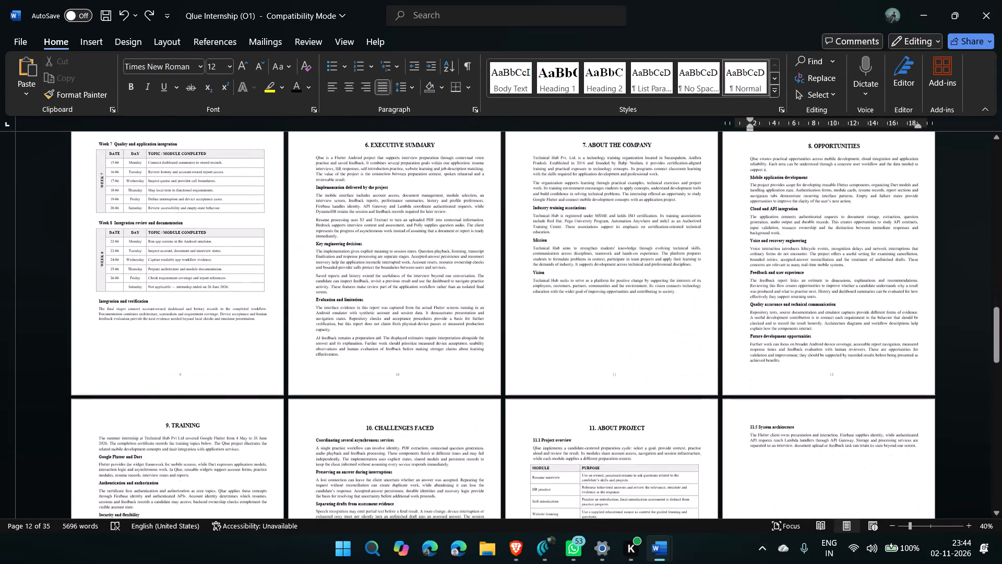
scroll(605, 279, down, 7)
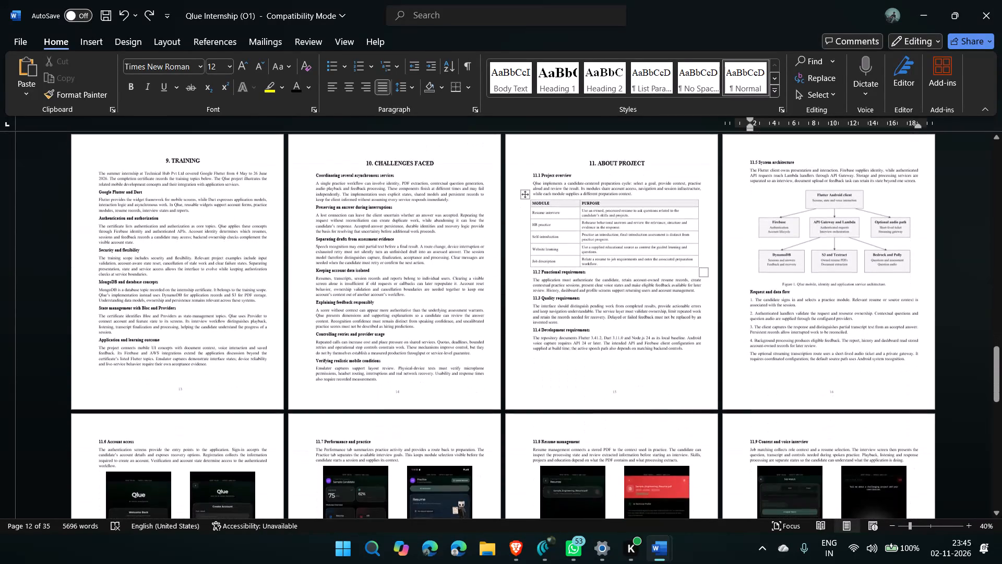
scroll(605, 279, down, 3)
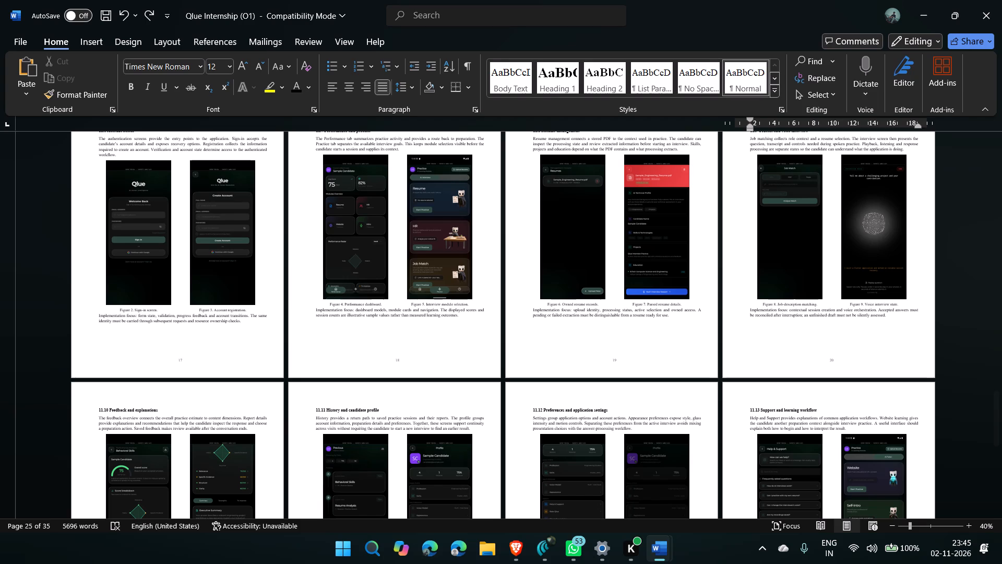
Examine the sign-in and account registration screenshots of section 11.6 Account access at 100% zoom.
scroll(605, 279, up, 1)
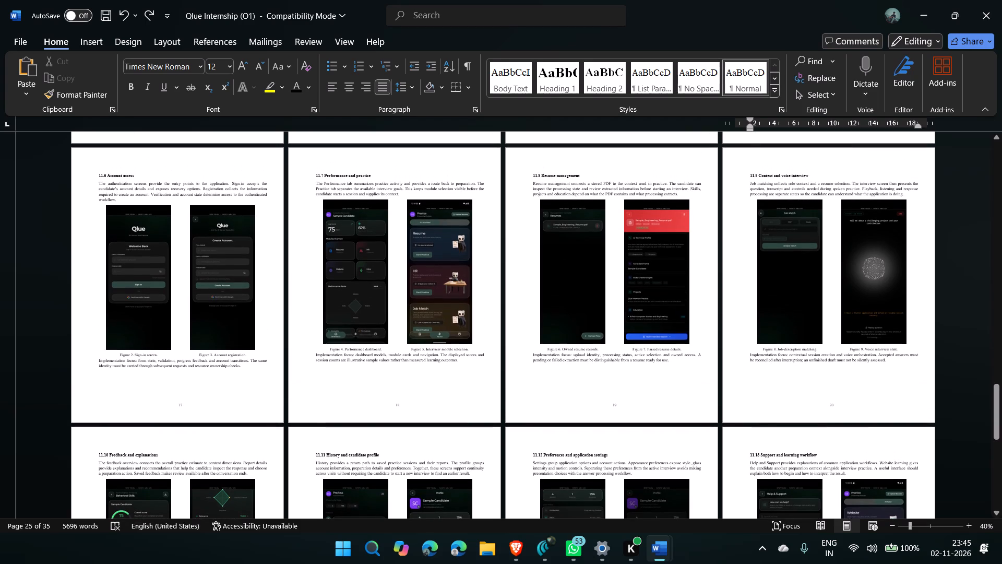
click(142, 284)
ctrl+scroll(142, 284, up, 6)
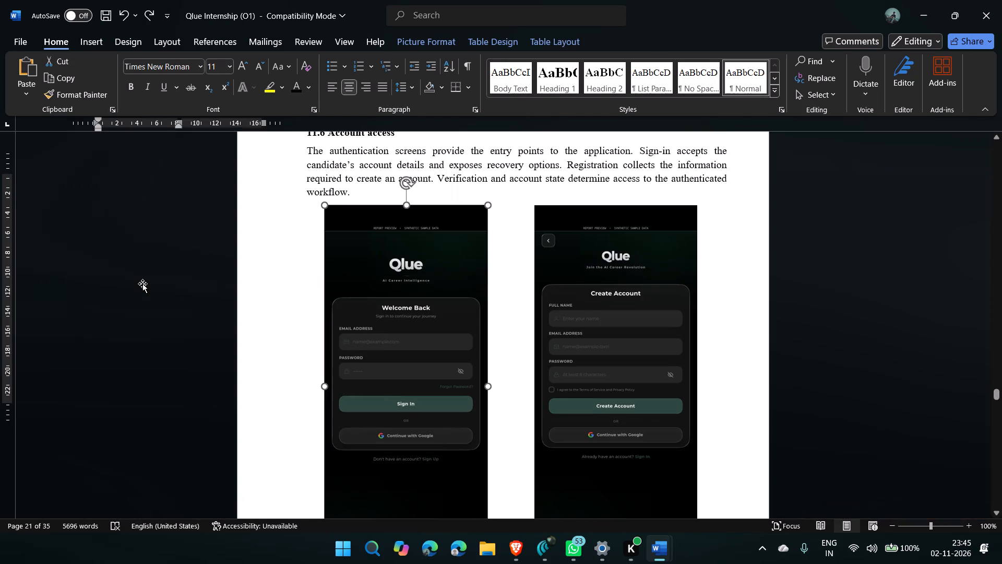
scroll(142, 284, down, 2)
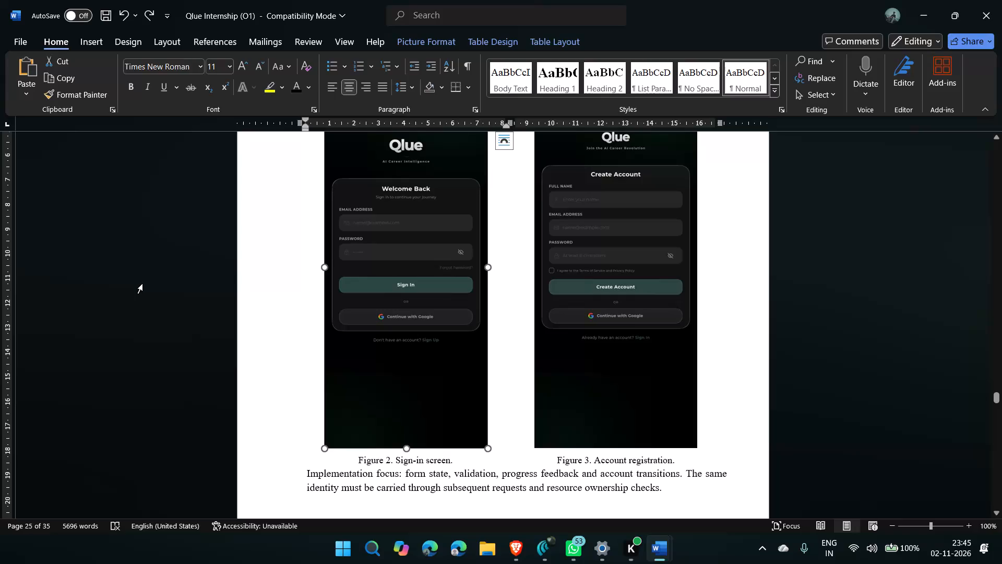
scroll(142, 284, up, 2)
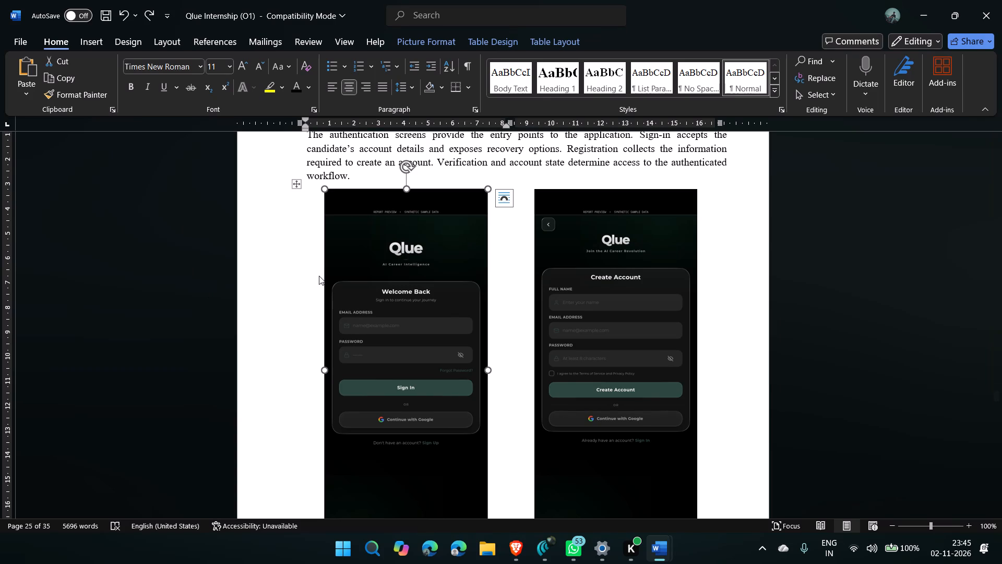
Examine the account access screenshots closely and review the app screenshot pages from section 11.6 through 11.9.
ctrl+scroll(385, 207, up, 5)
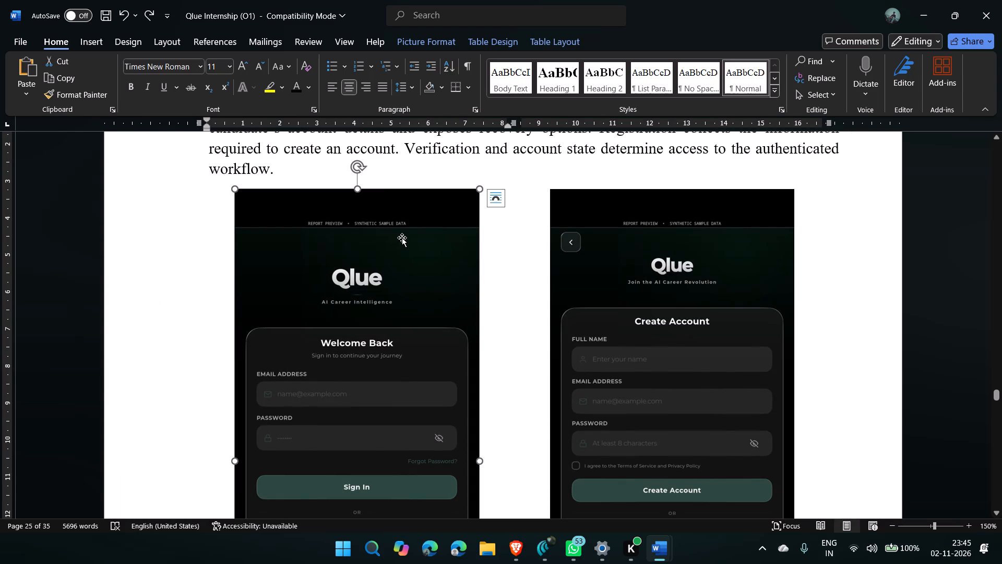
ctrl+scroll(531, 229, down, 4)
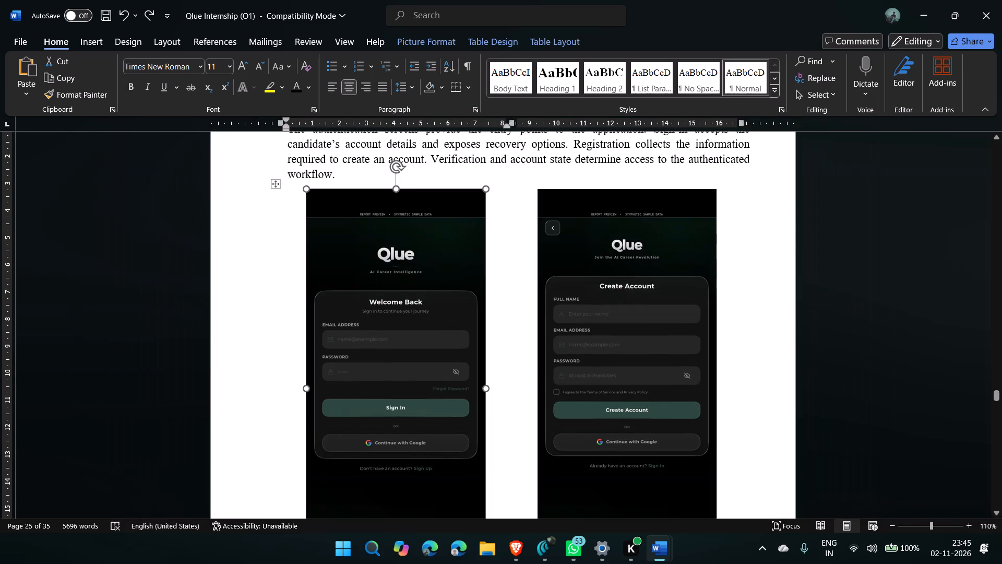
ctrl+scroll(531, 229, down, 2)
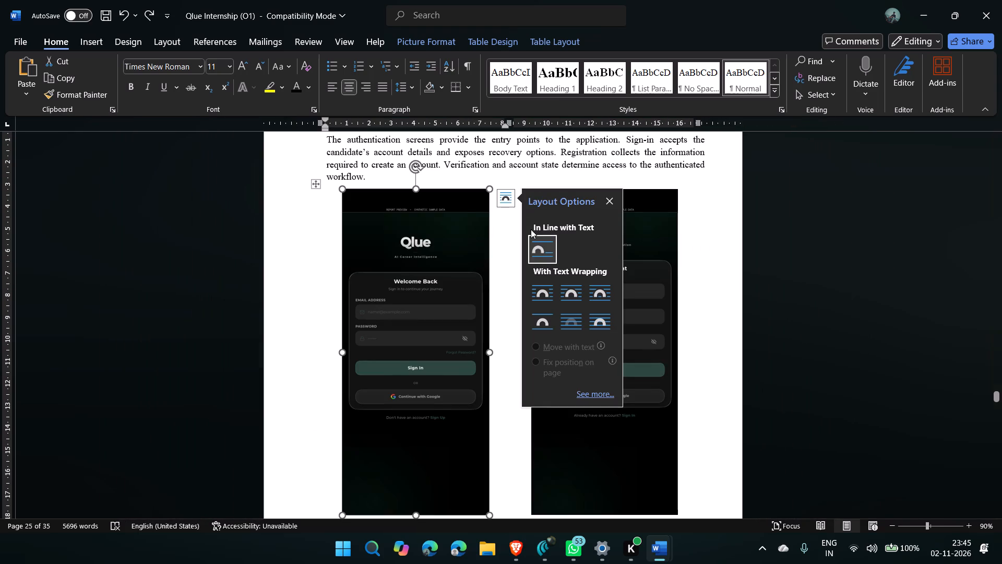
click(711, 208)
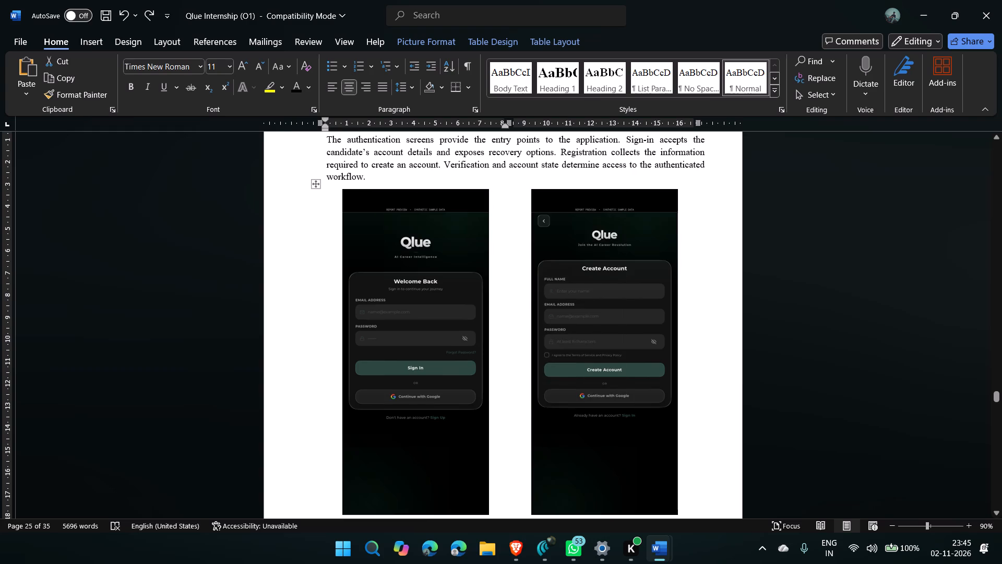
ctrl+scroll(711, 208, down, 1)
scroll(711, 208, down, 1)
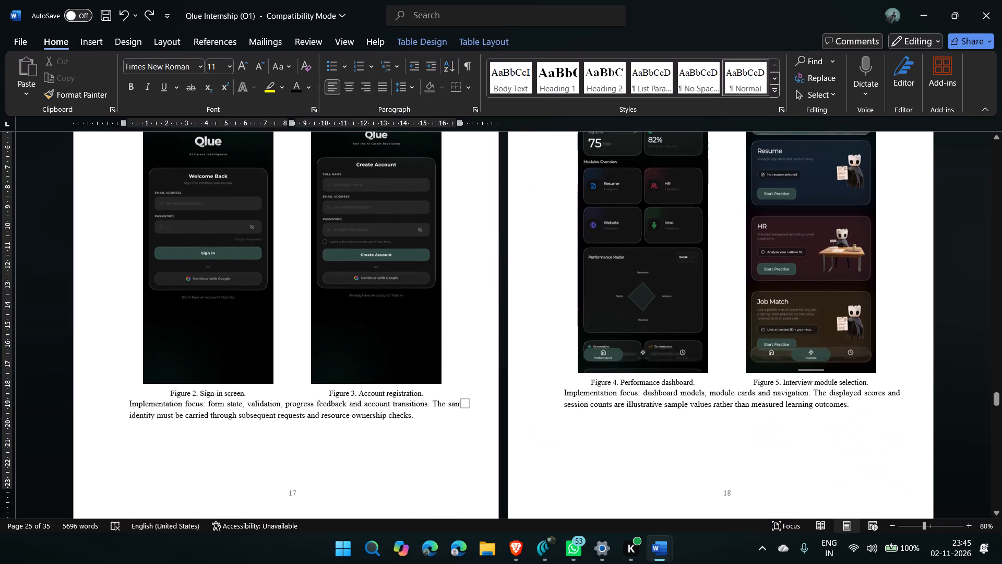
ctrl+scroll(711, 208, down, 1)
scroll(711, 208, down, 3)
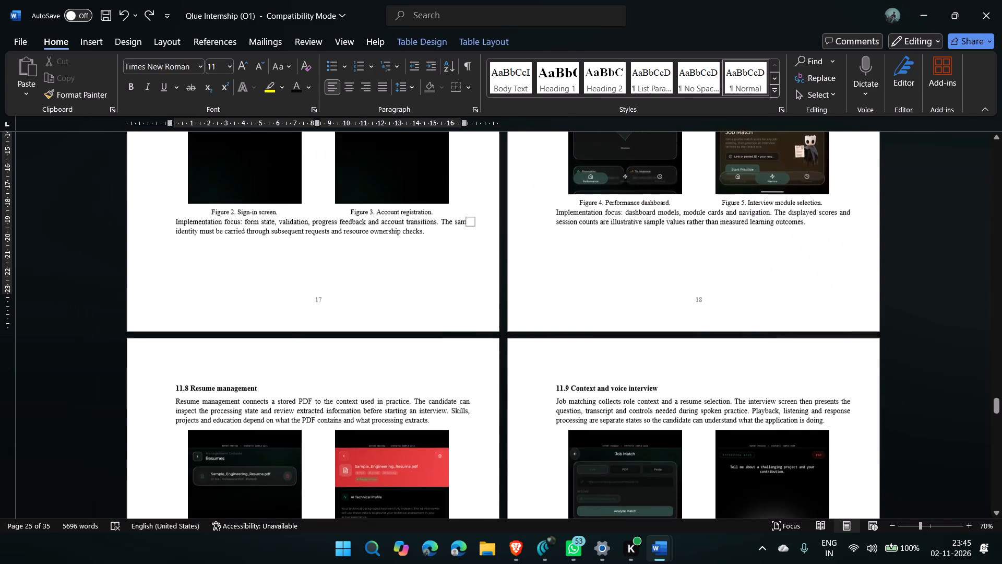
scroll(711, 208, down, 3)
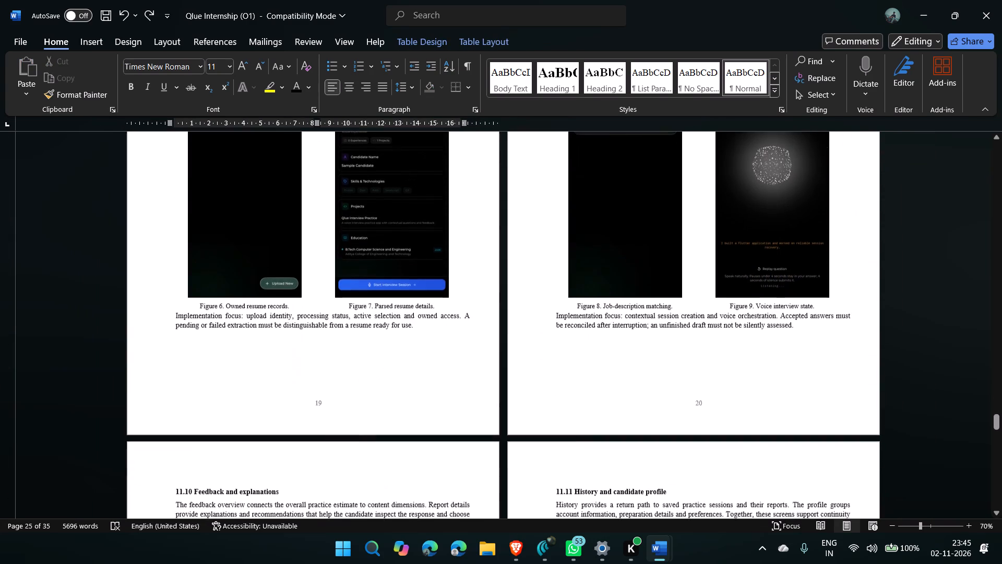
scroll(711, 208, down, 1)
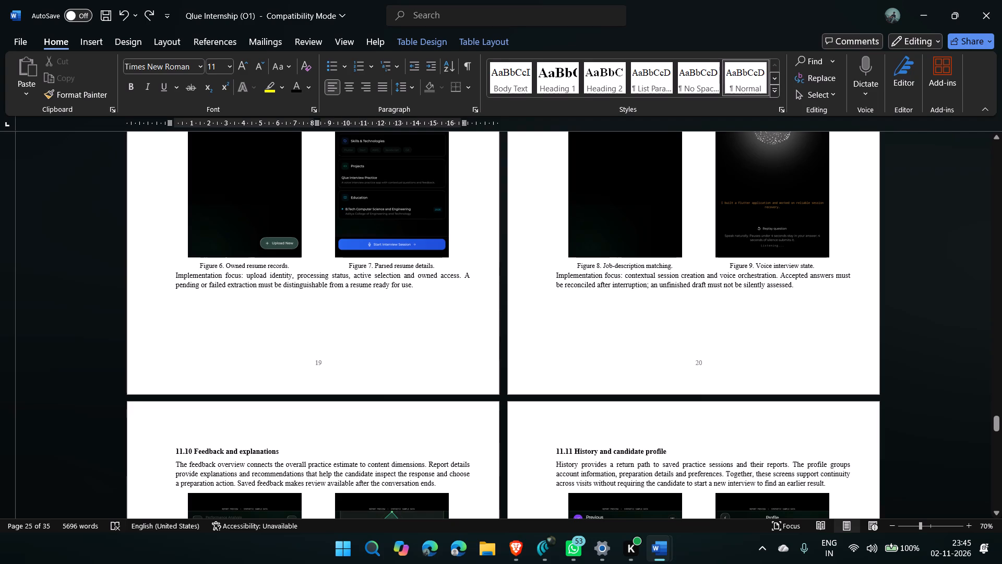
Examine the resume records and parsed resume screenshots of section 11.8 Resume management at a larger zoom.
scroll(437, 290, up, 1)
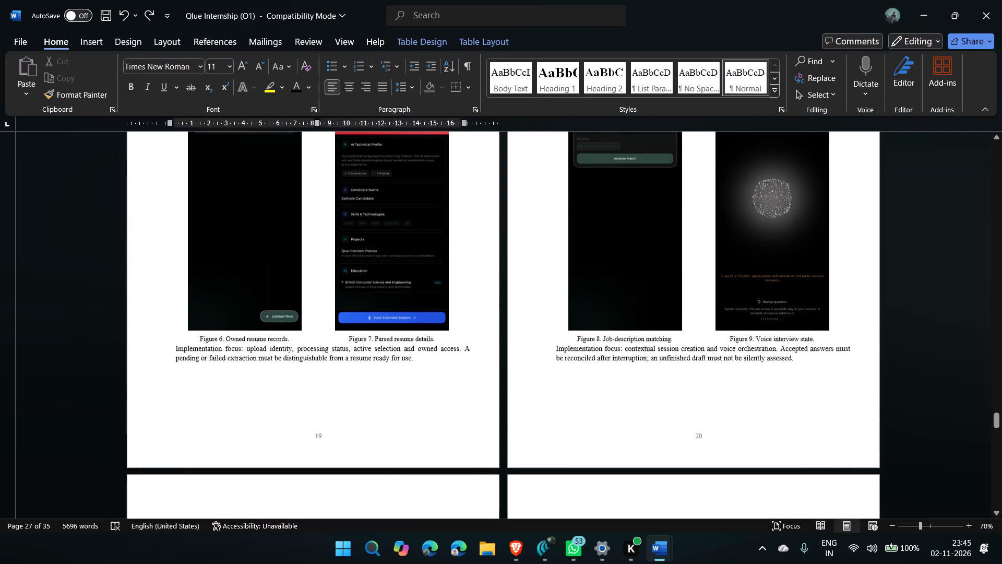
scroll(437, 290, up, 2)
ctrl+scroll(420, 274, up, 3)
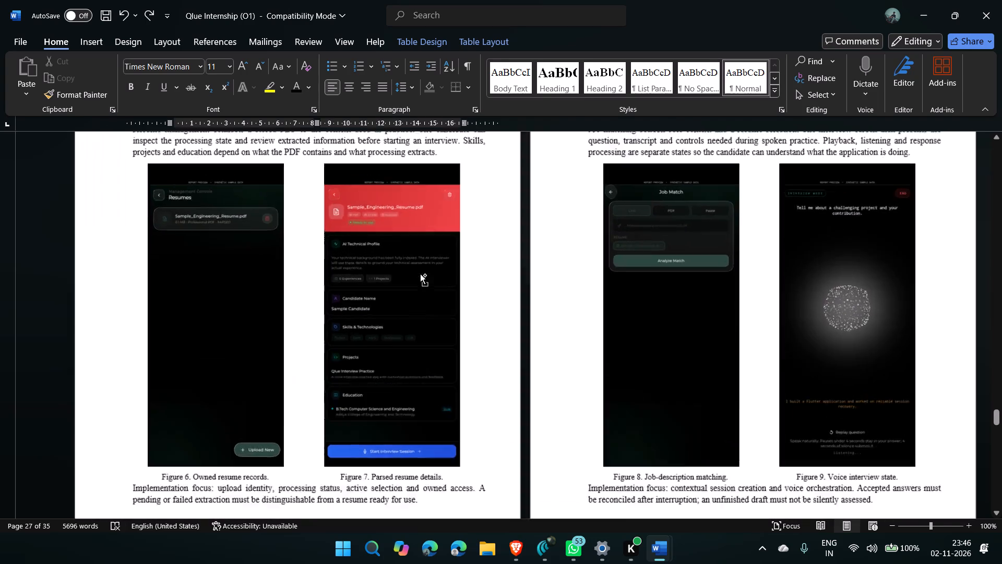
ctrl+scroll(420, 274, up, 2)
scroll(420, 274, down, 1)
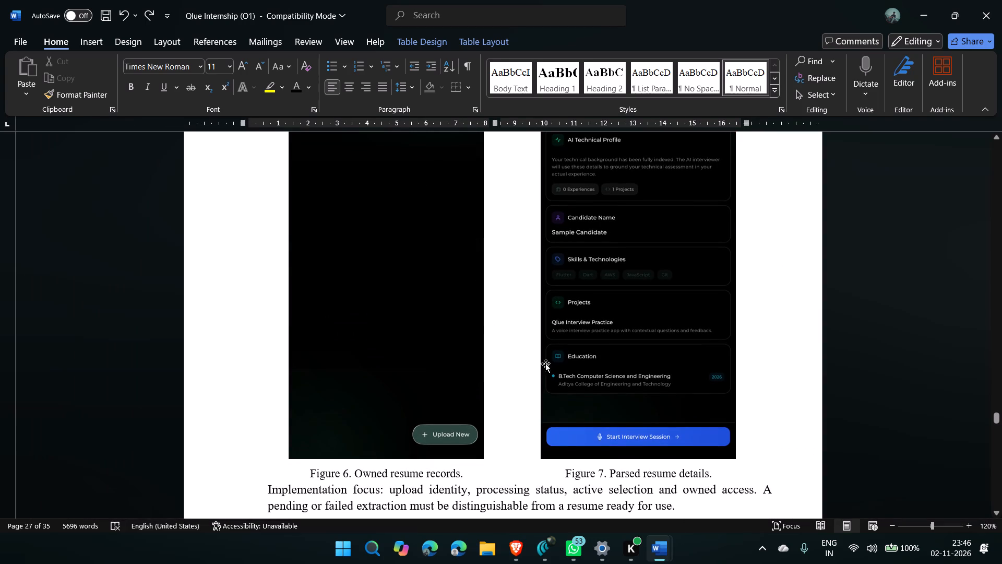
scroll(672, 353, up, 1)
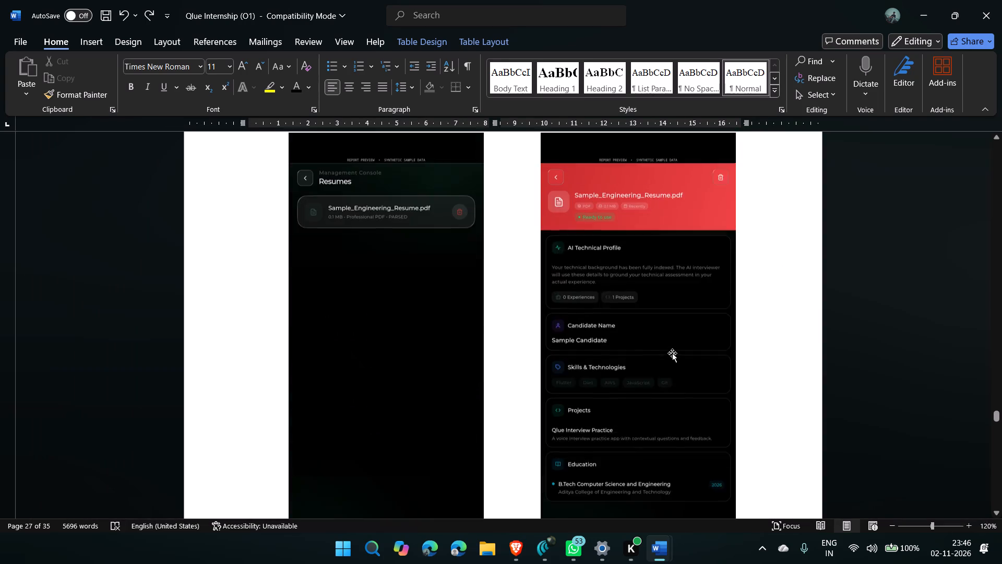
scroll(672, 353, up, 1)
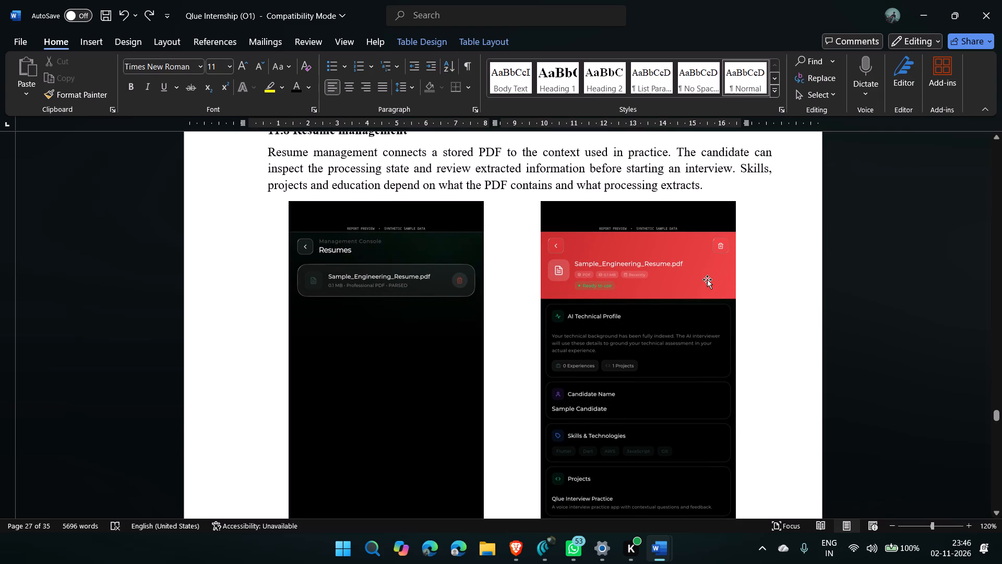
ctrl+scroll(707, 279, down, 4)
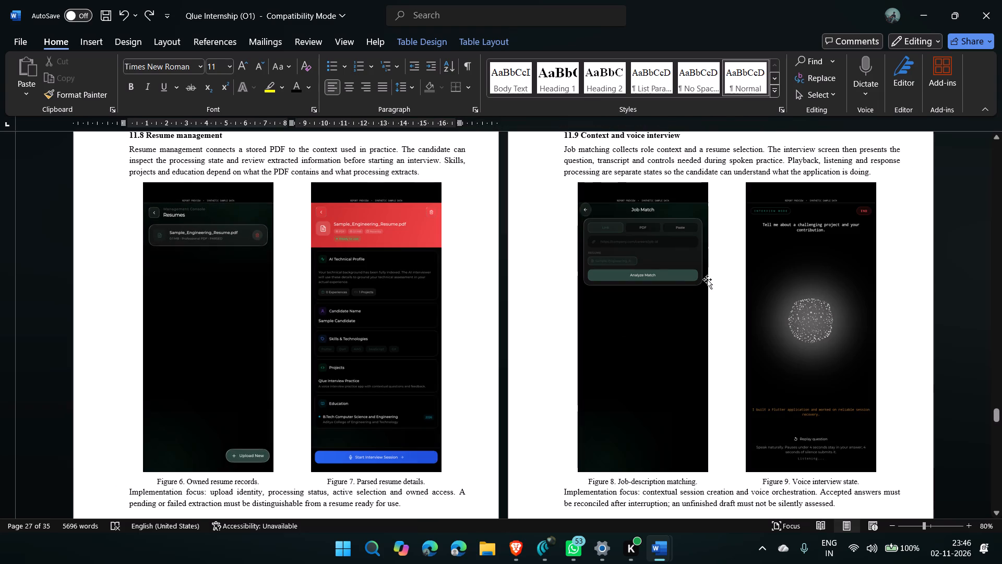
scroll(675, 324, down, 1)
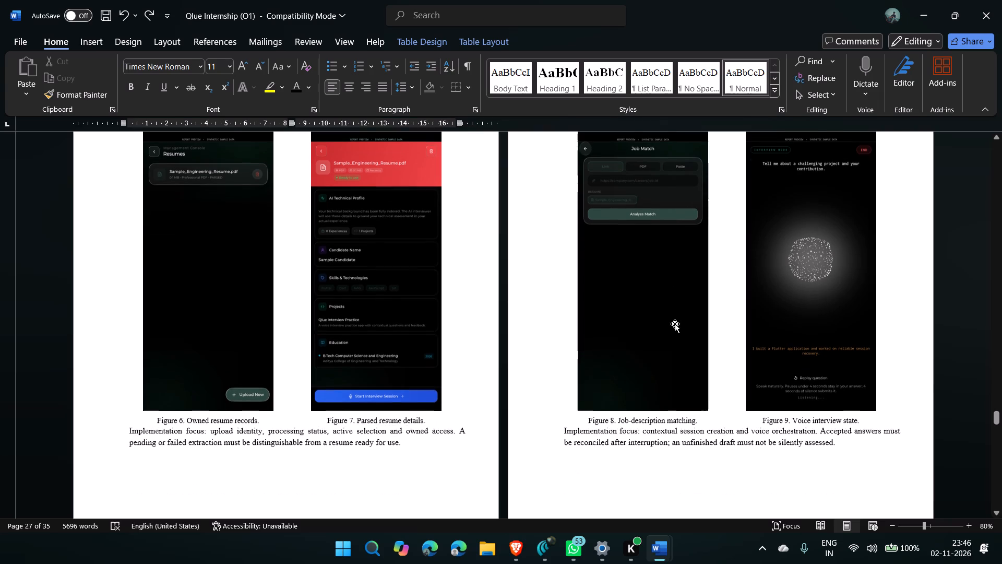
Review the remaining pages from section 11.10 Feedback and explanations through the Project references page.
ctrl+scroll(675, 324, down, 2)
scroll(675, 324, down, 6)
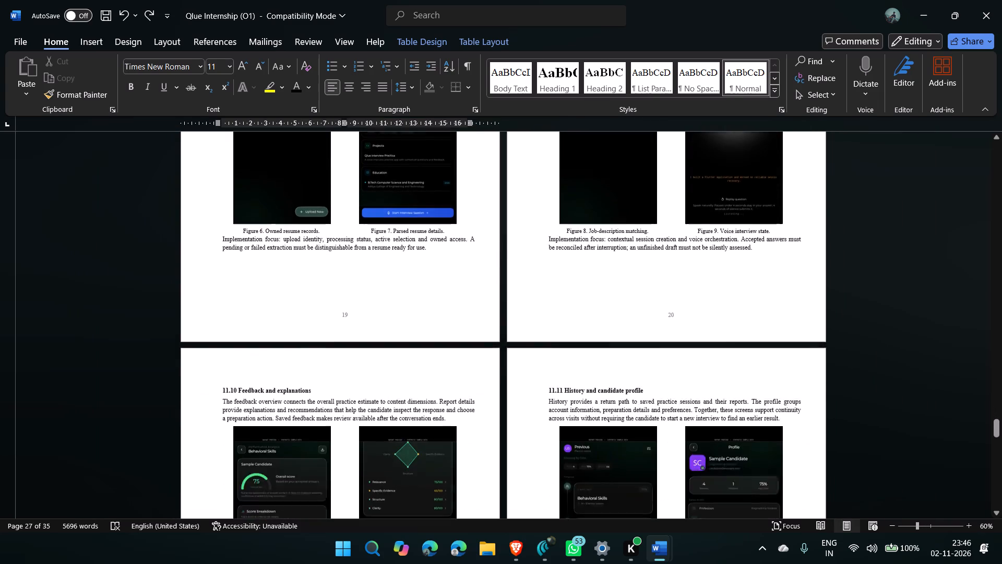
scroll(675, 324, down, 3)
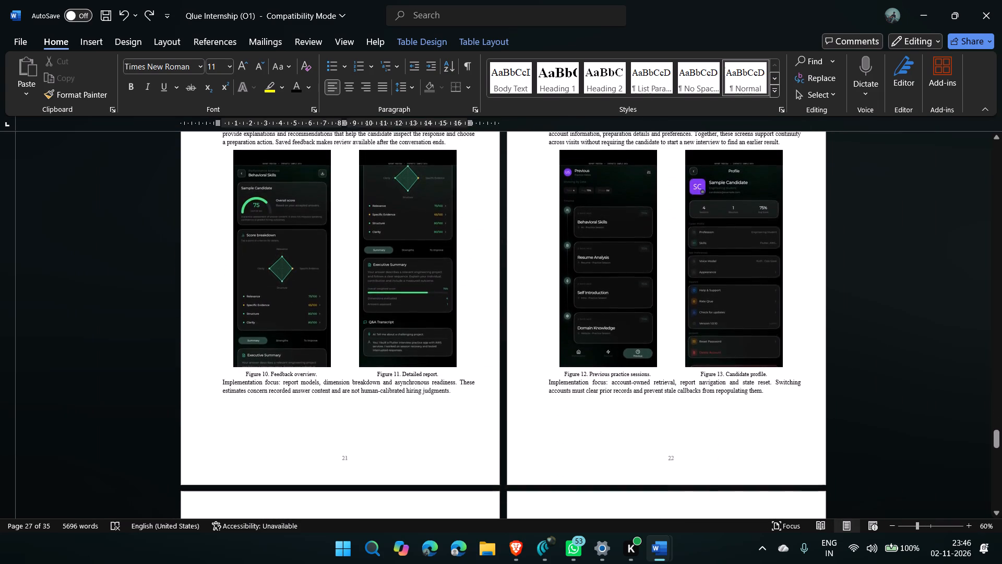
scroll(675, 324, down, 4)
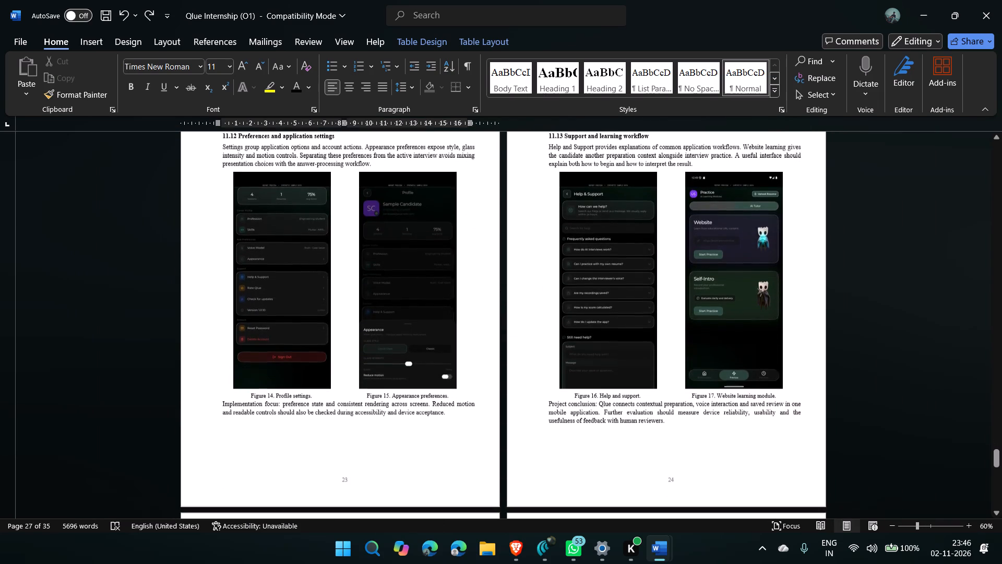
scroll(675, 324, down, 4)
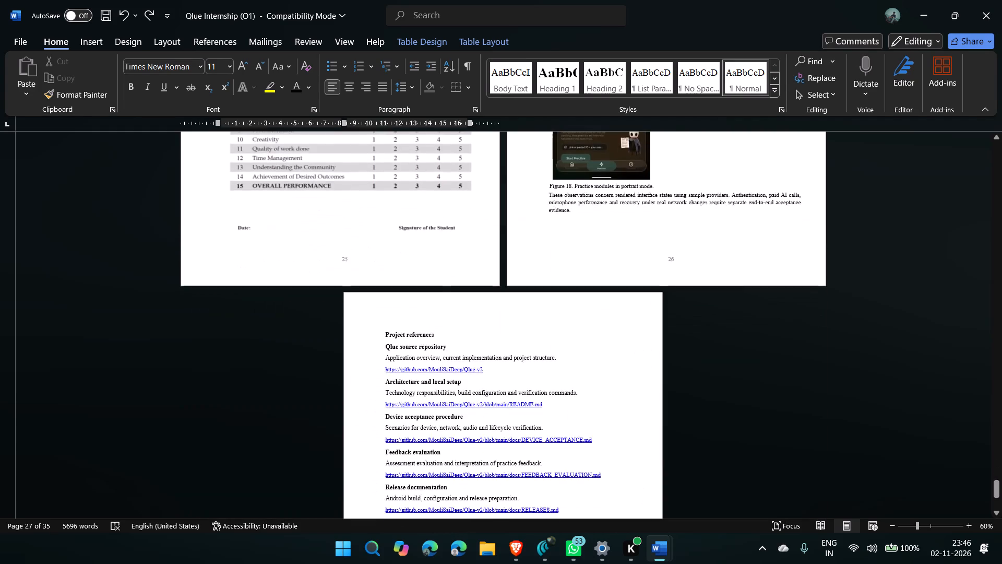
scroll(675, 324, down, 1)
Stretch the Observed interface evidence table in chapter 13 vertically to nearly the height of the adjacent practice modules screenshot.
scroll(675, 324, up, 3)
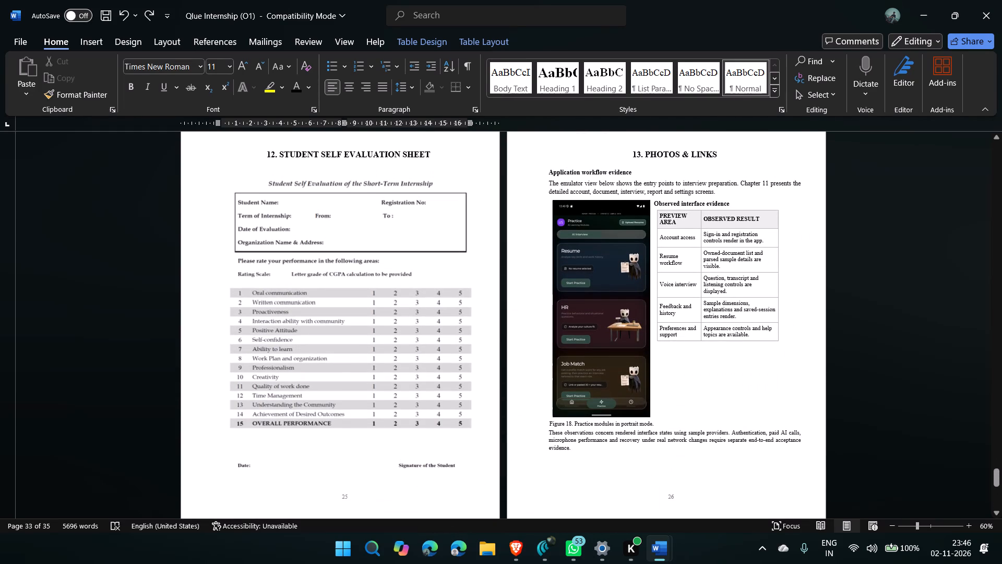
click(694, 217)
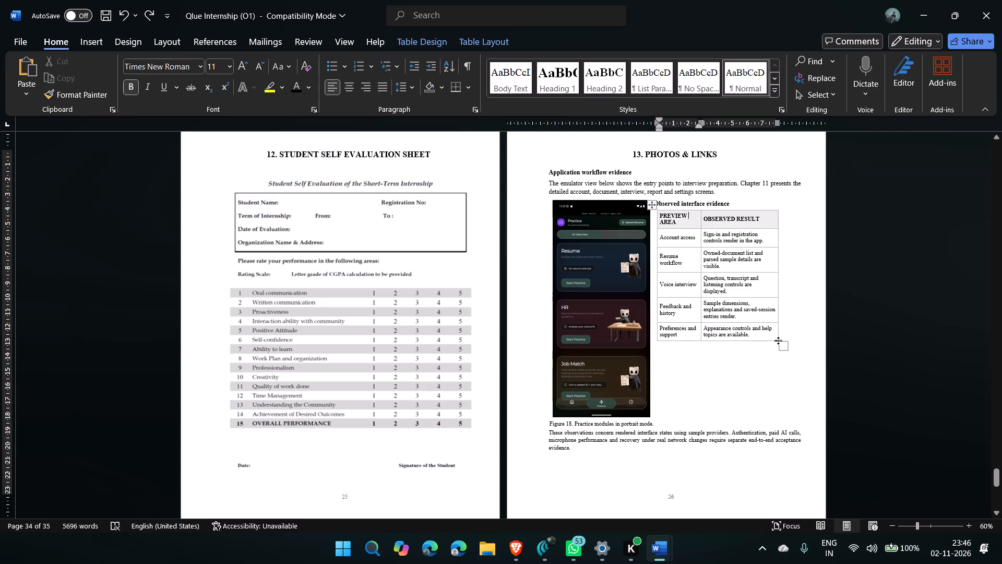
drag(783, 345, 782, 415)
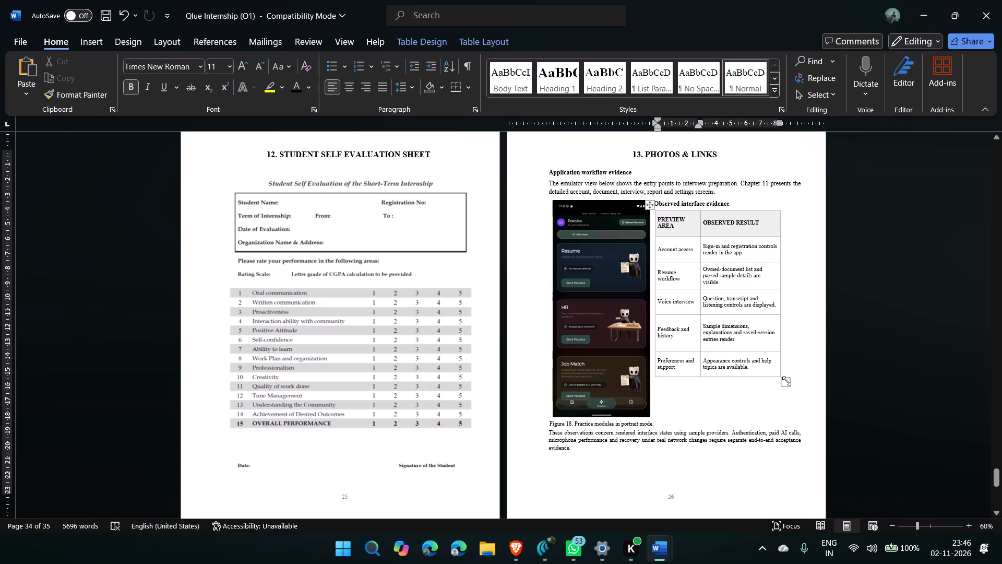
drag(786, 381, 776, 413)
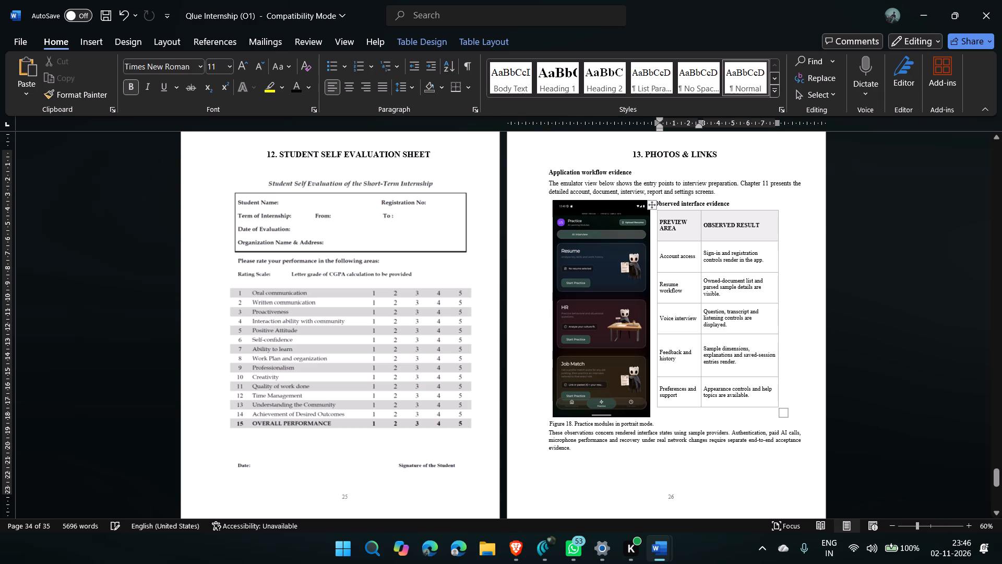
click(809, 486)
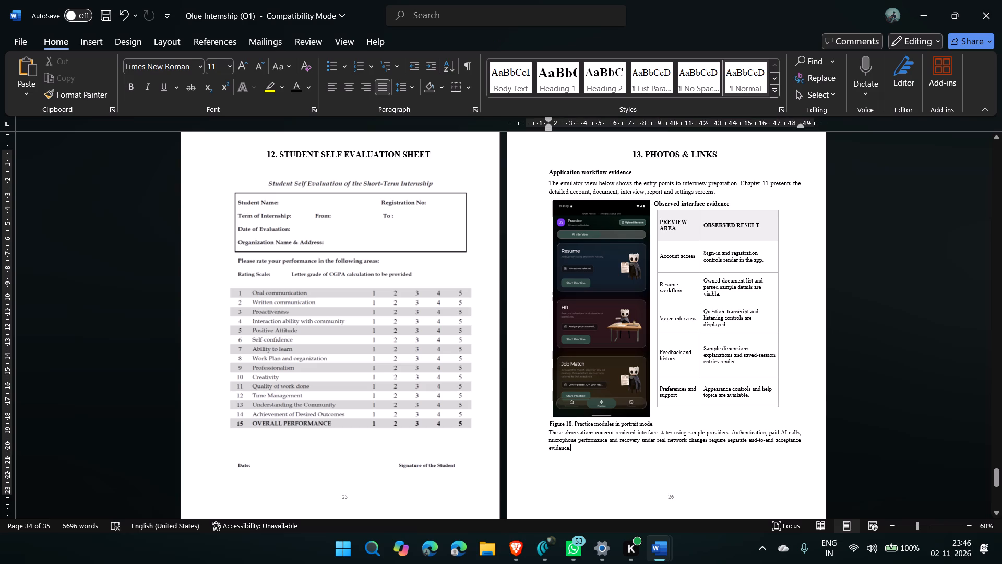
Select the whole Observed interface evidence table and extend its right edge towards the page's right text margin.
click(783, 416)
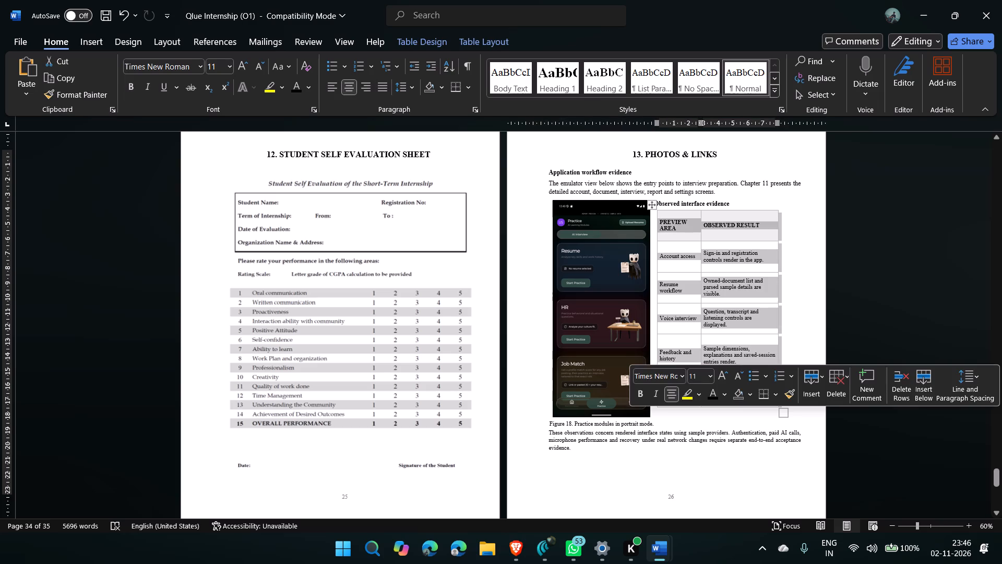
drag(775, 121, 783, 122)
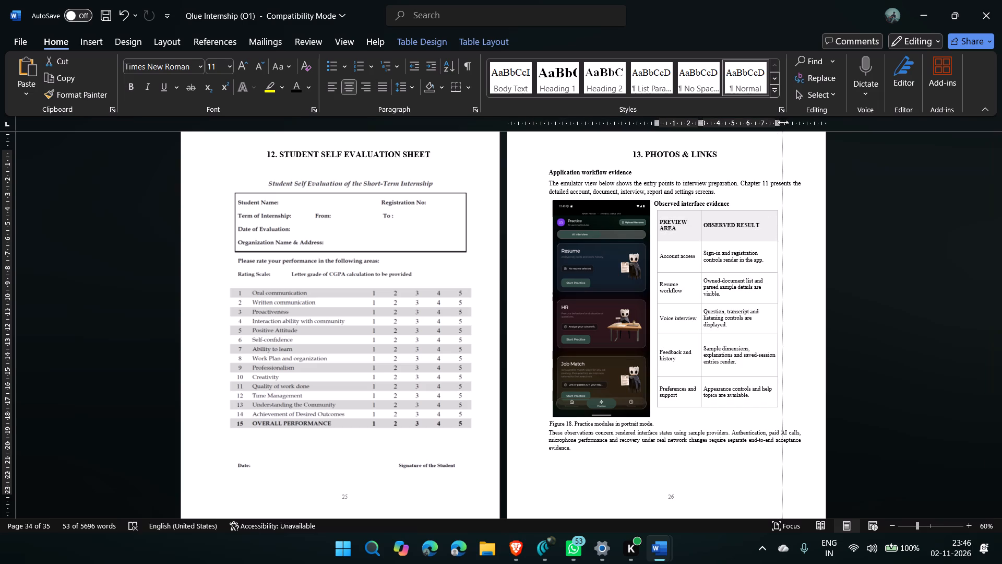
drag(783, 122, 793, 124)
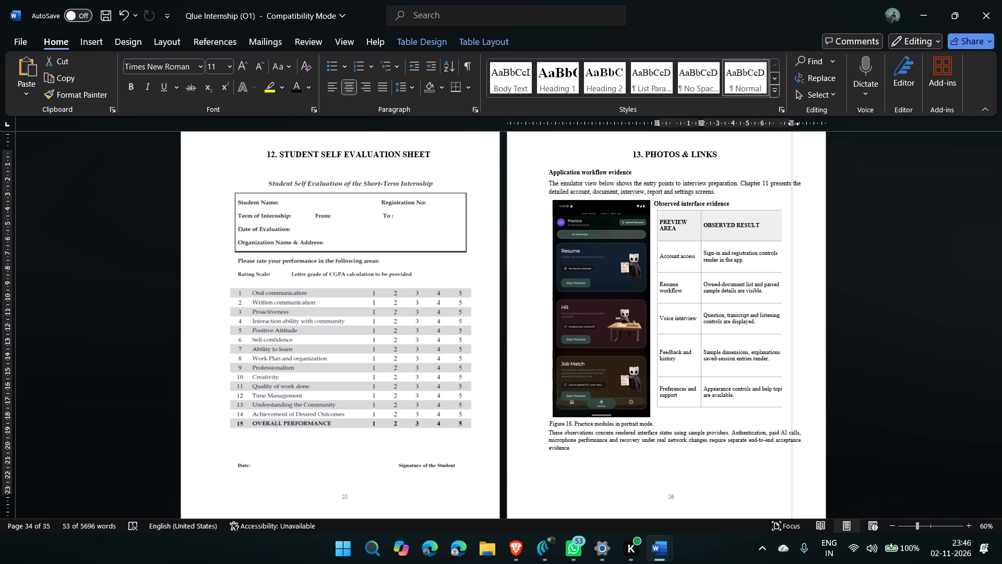
drag(793, 124, 794, 124)
Resize the Observed interface evidence table proportionally so it fits beside the screenshot and ends near the screenshot's bottom edge.
drag(797, 414, 766, 390)
click(766, 390)
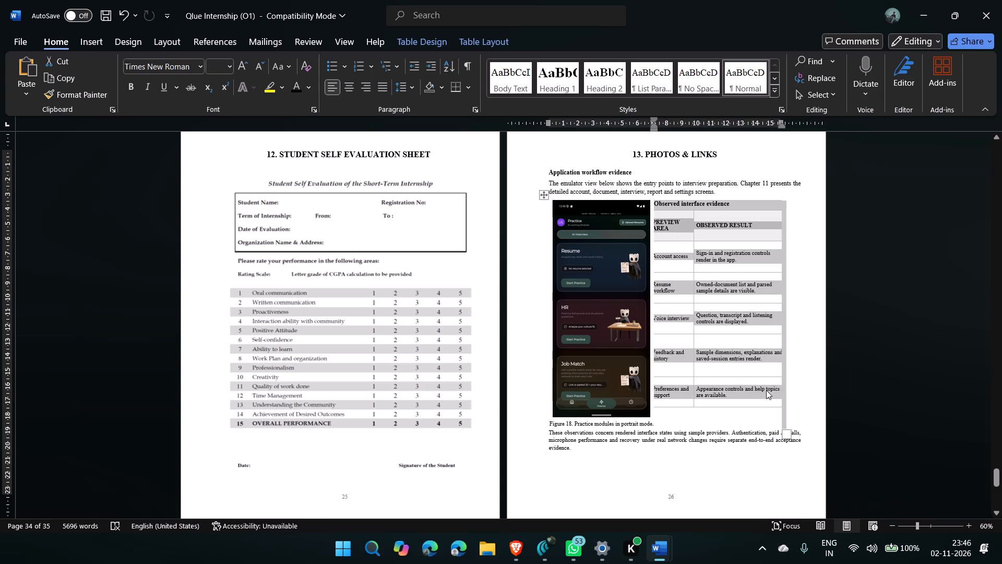
drag(792, 416, 795, 416)
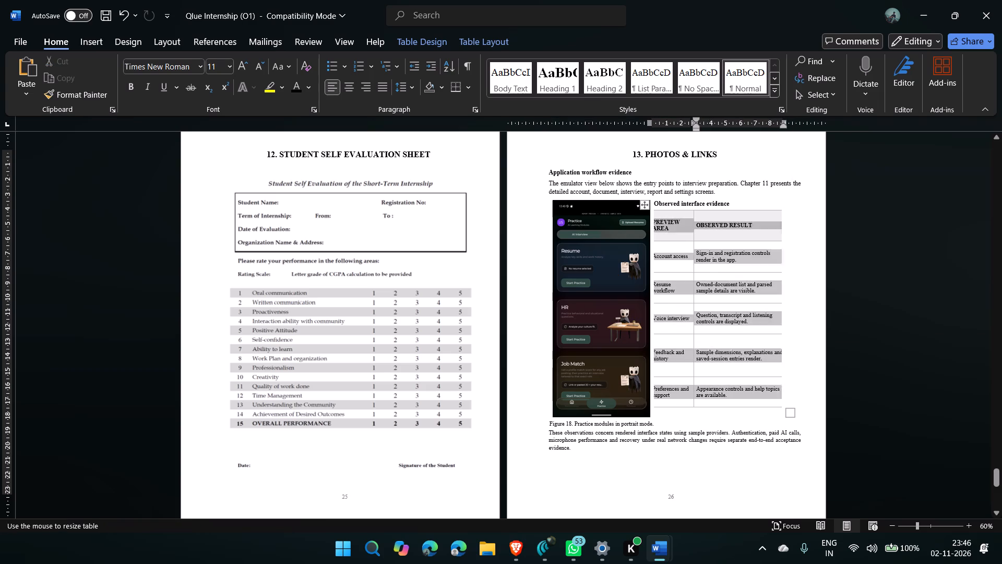
drag(795, 416, 777, 414)
click(783, 496)
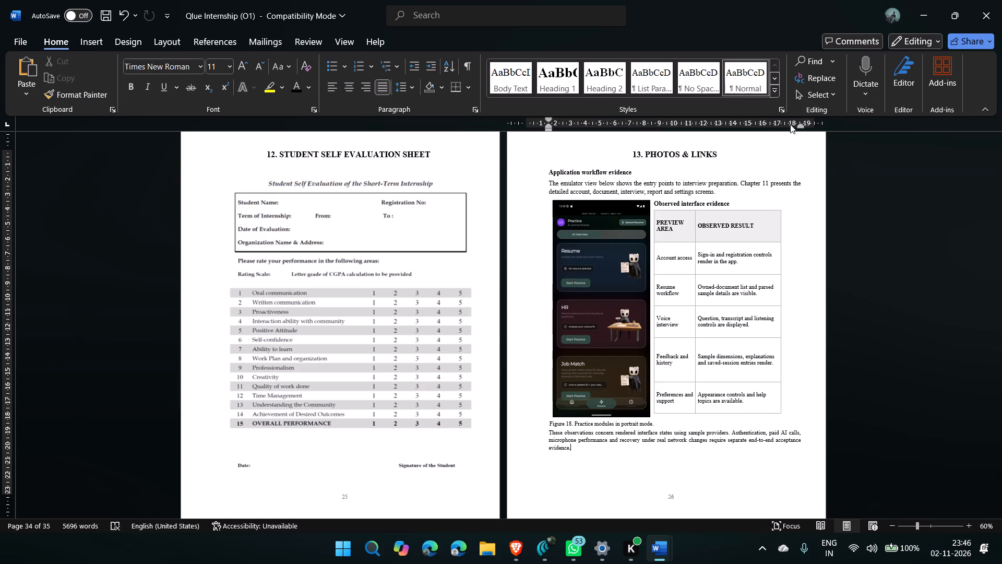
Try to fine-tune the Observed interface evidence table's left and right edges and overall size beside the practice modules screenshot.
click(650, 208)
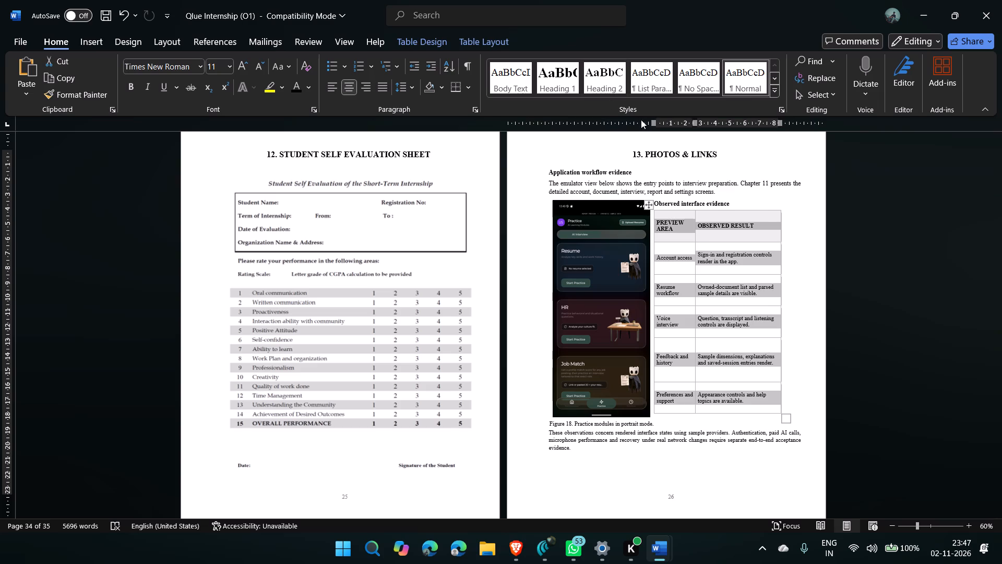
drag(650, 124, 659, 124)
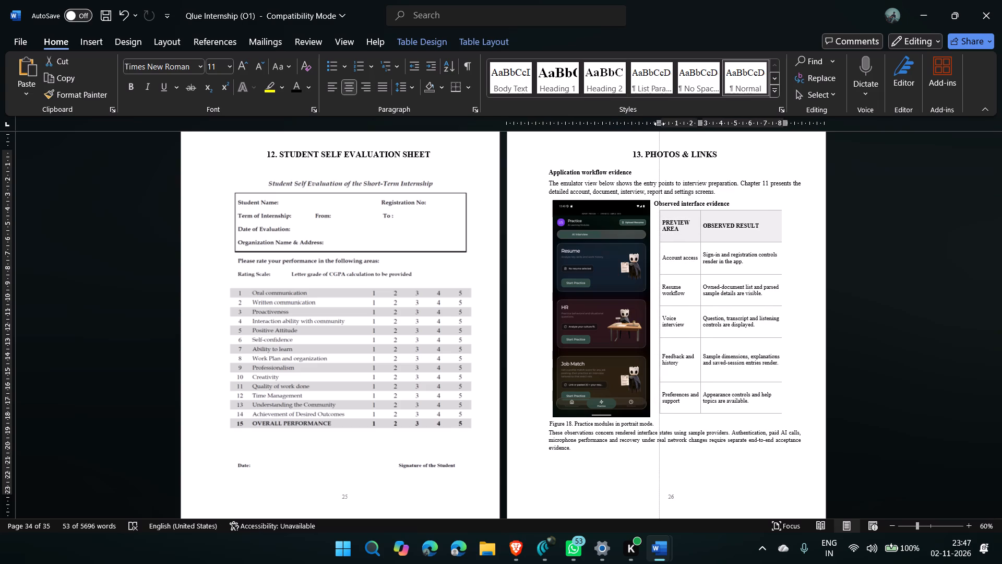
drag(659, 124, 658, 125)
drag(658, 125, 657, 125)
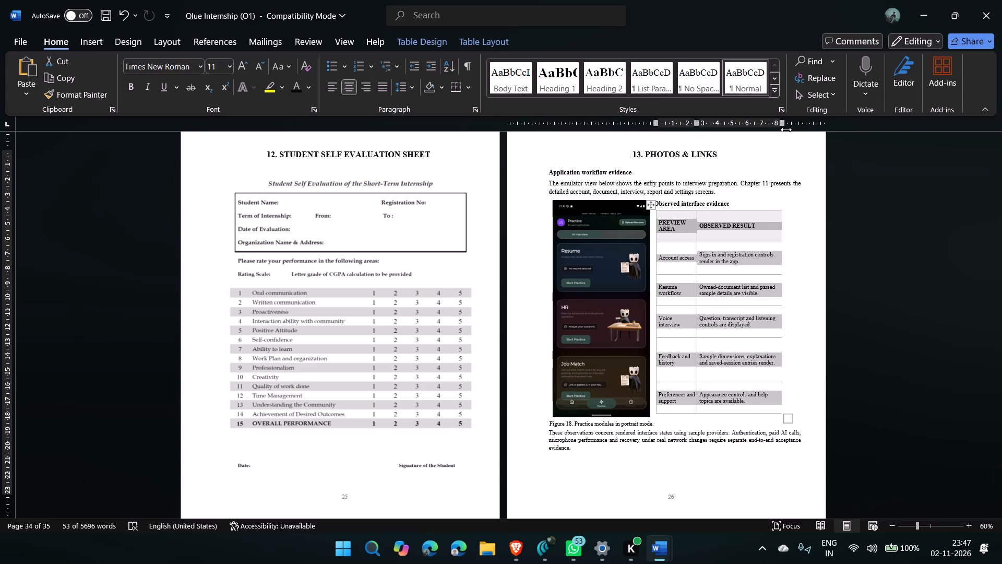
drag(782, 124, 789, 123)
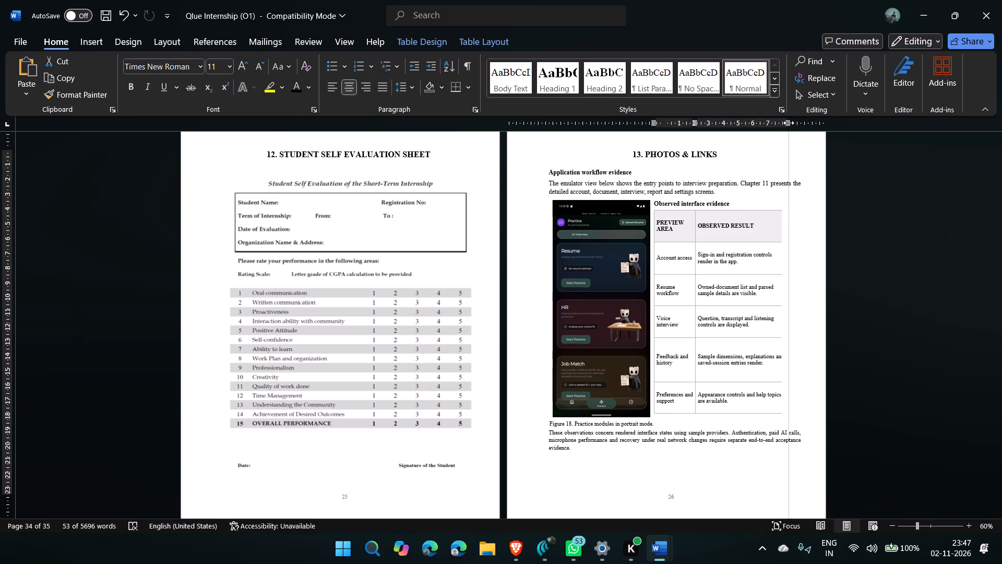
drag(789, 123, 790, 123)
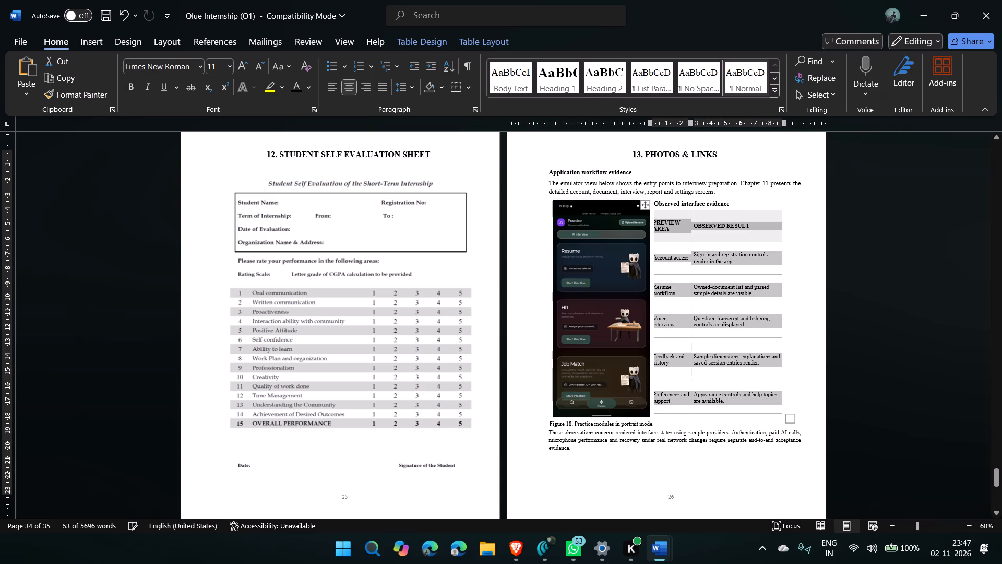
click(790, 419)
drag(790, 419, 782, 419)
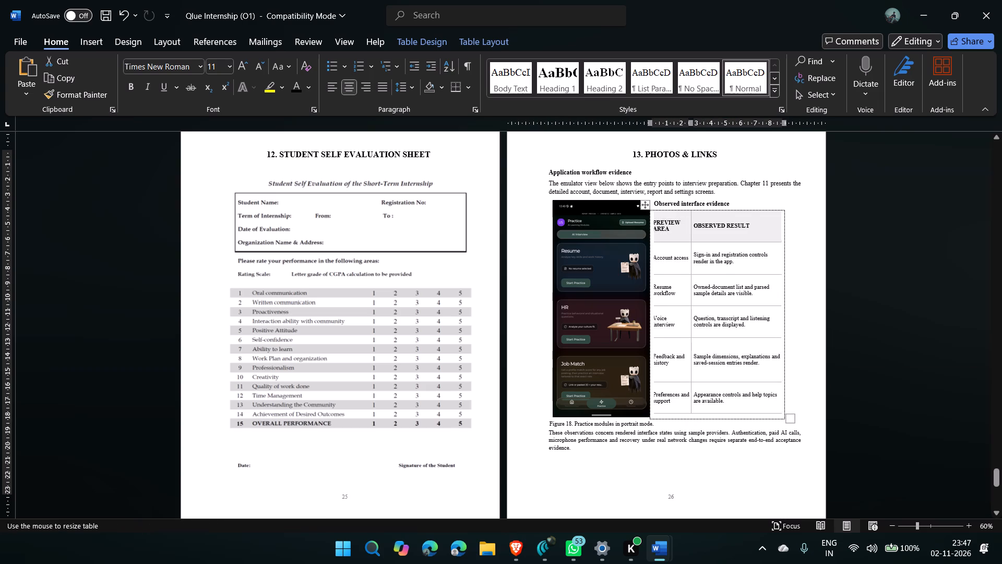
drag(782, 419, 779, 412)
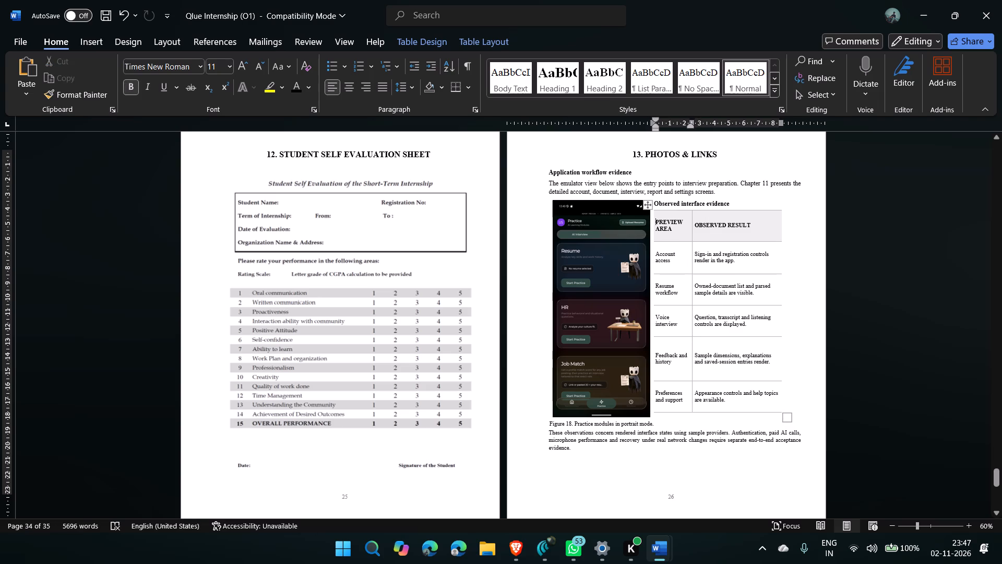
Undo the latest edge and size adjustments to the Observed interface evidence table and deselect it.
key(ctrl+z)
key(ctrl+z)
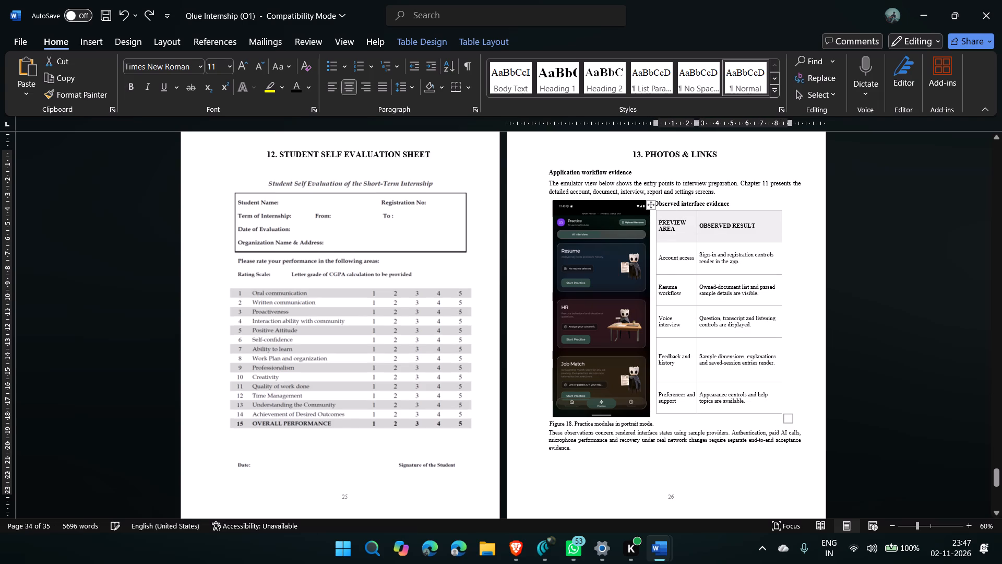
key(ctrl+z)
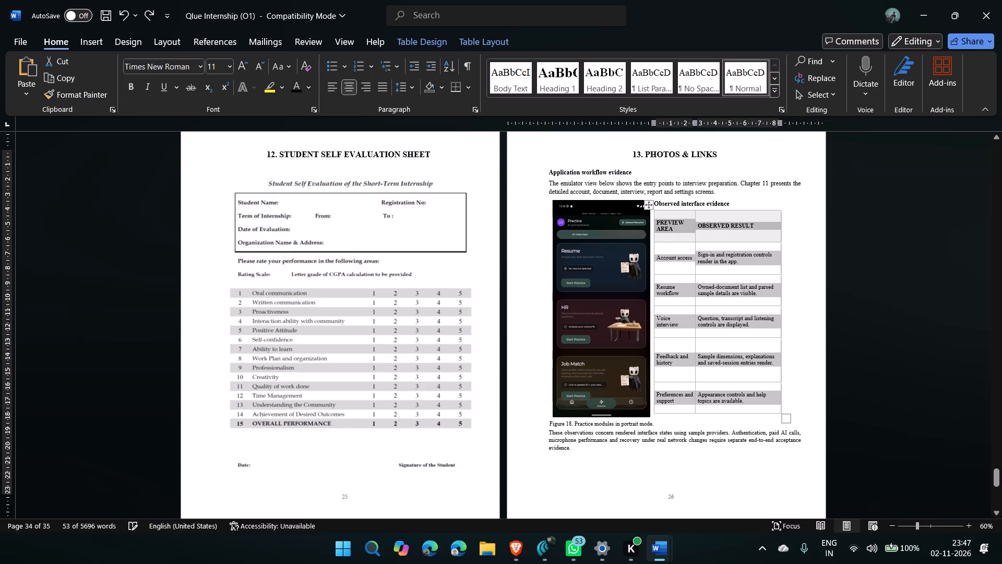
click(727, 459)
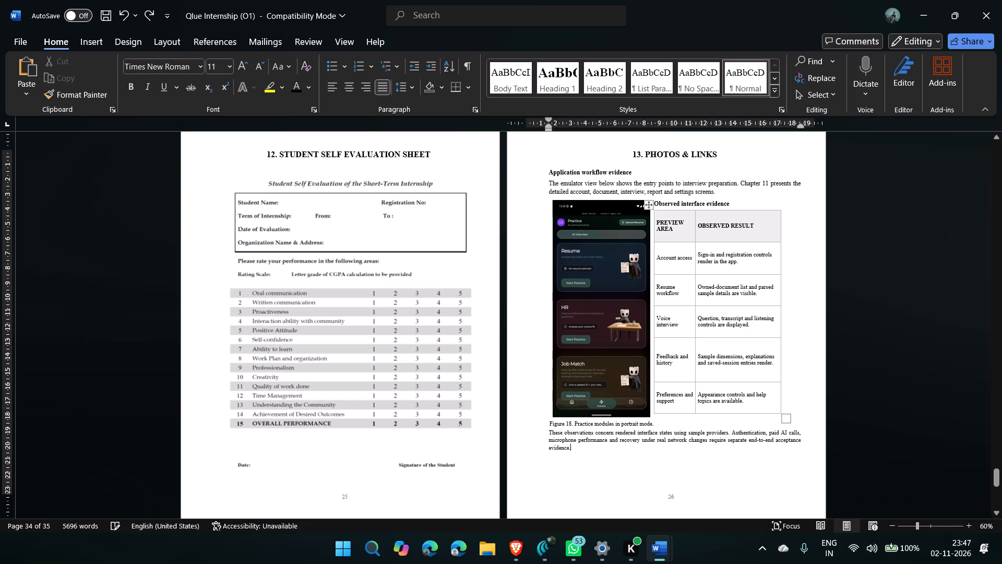
Switch to the Qlue Internship (N0) report and stretch its chapter 13 Observed interface evidence table down to nearly the screenshot's bottom edge.
scroll(818, 222, down, 1)
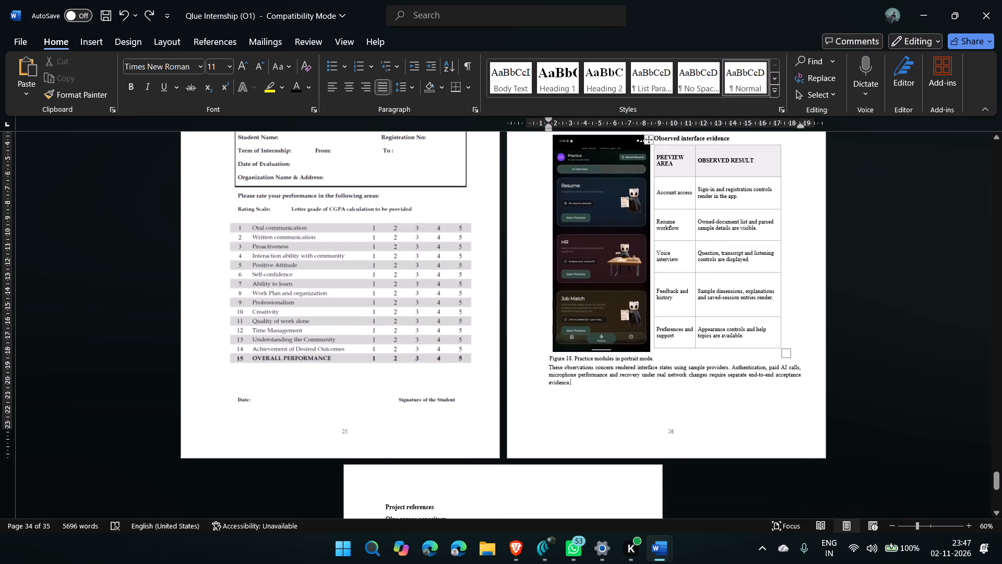
click(647, 135)
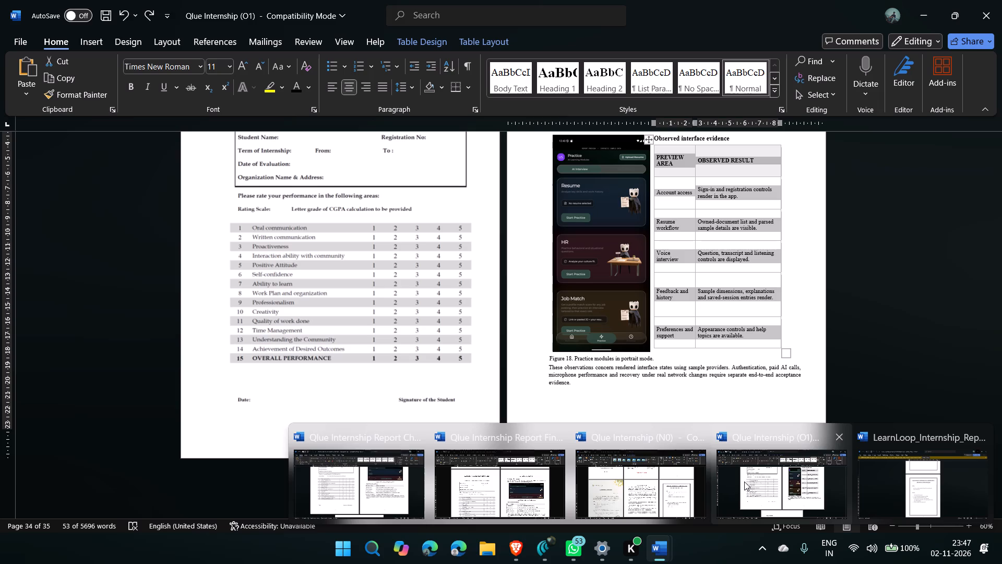
click(744, 481)
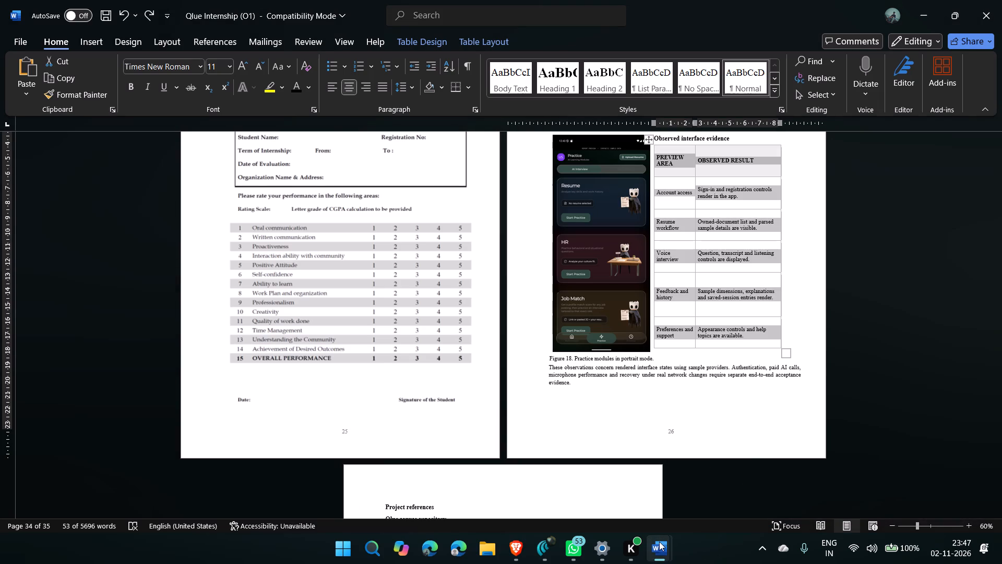
click(635, 461)
scroll(671, 387, down, 2)
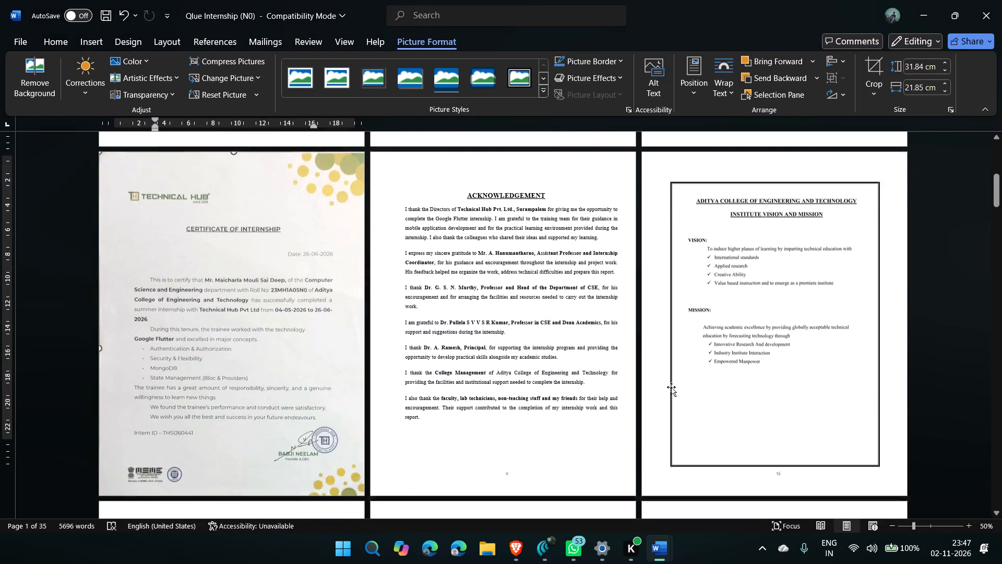
scroll(671, 387, down, 5)
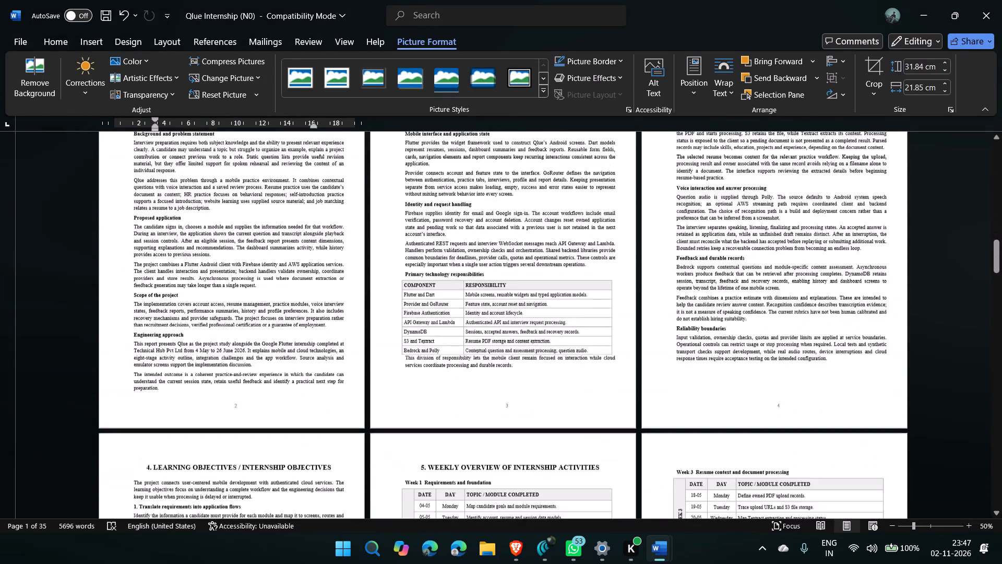
scroll(671, 387, down, 8)
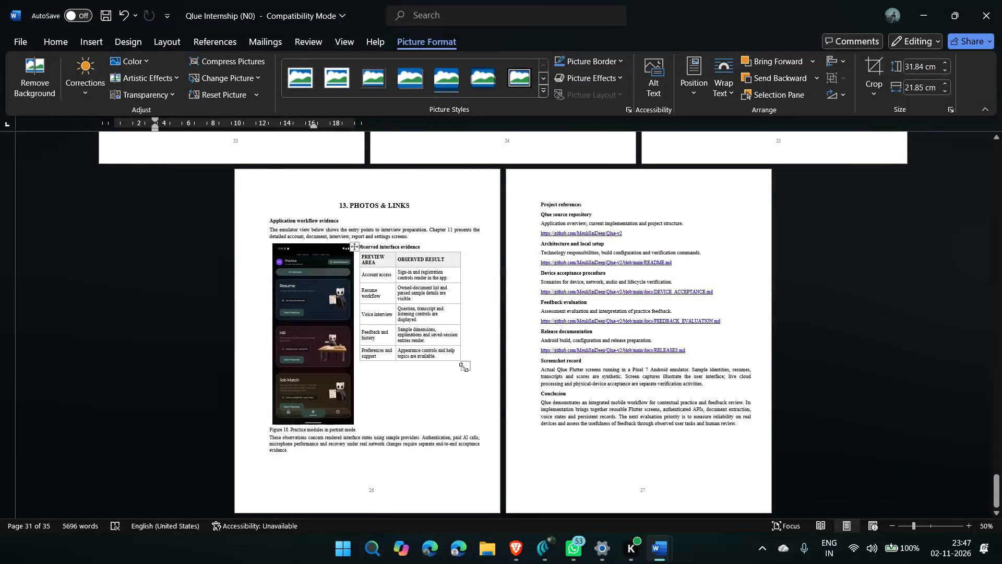
drag(463, 367, 460, 414)
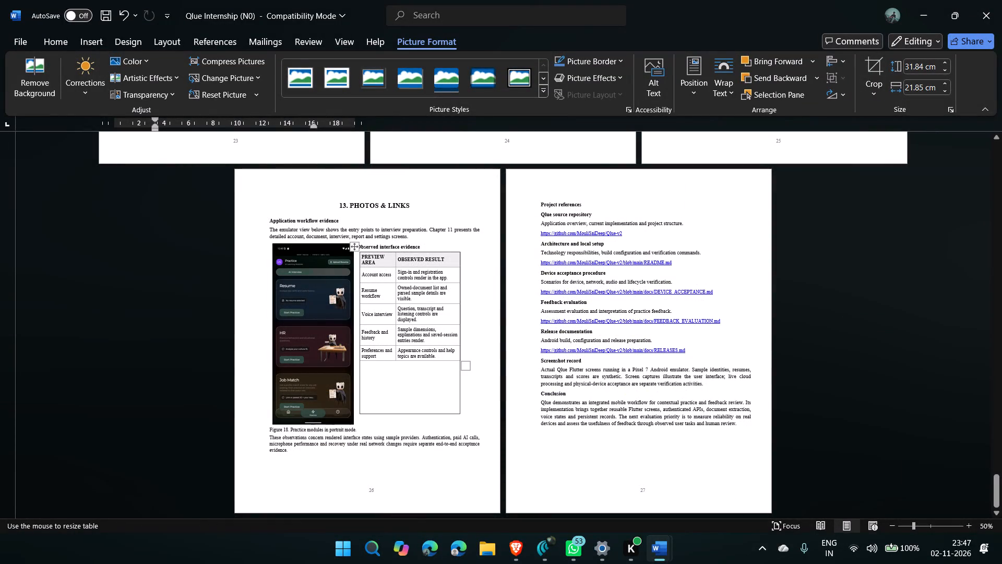
drag(460, 414, 460, 419)
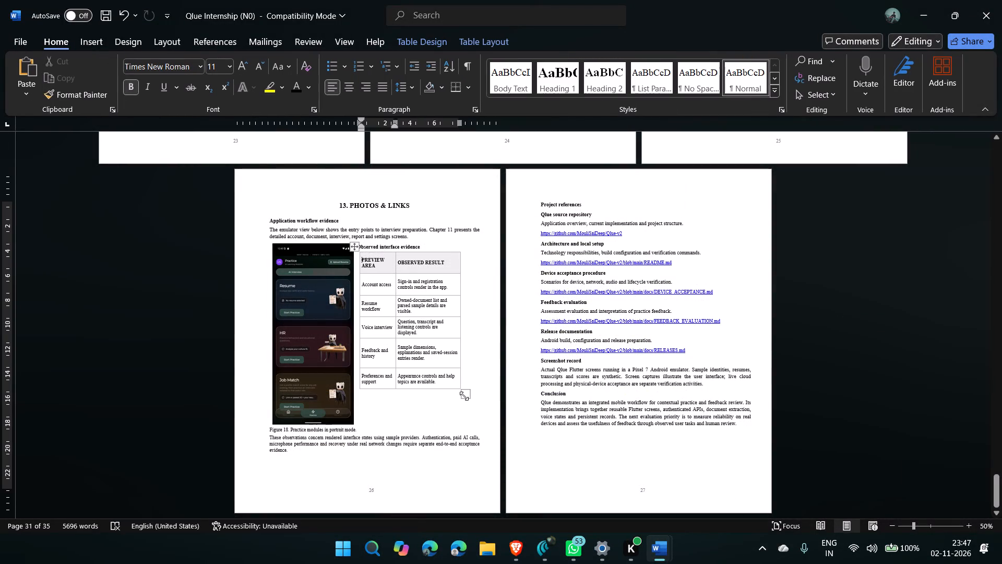
drag(464, 396, 460, 421)
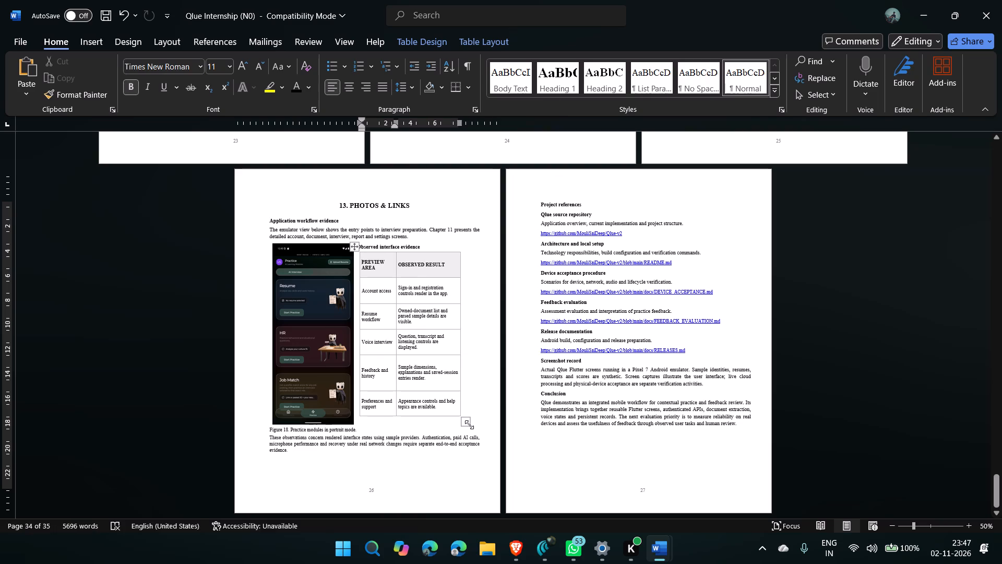
drag(469, 425, 463, 424)
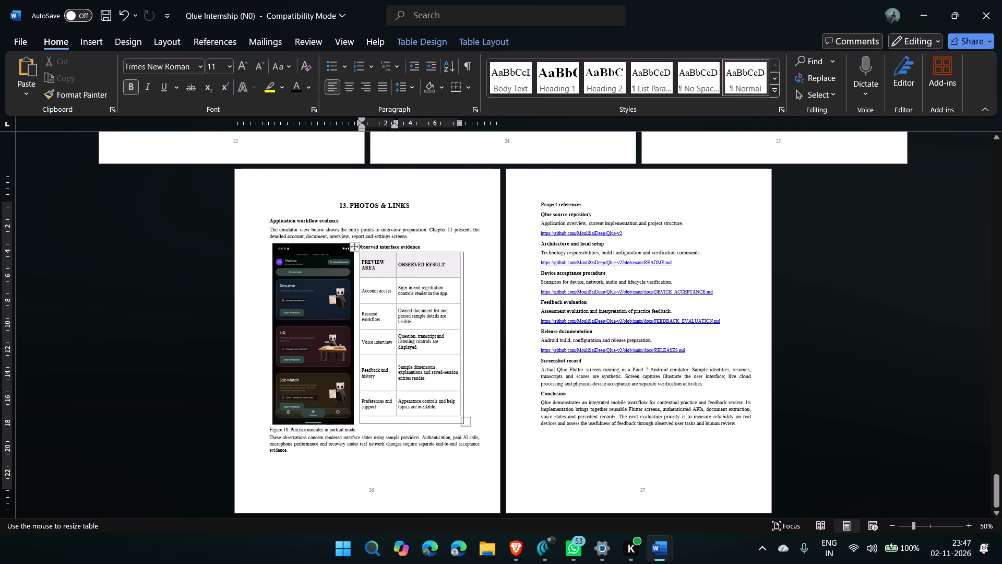
drag(463, 424, 460, 420)
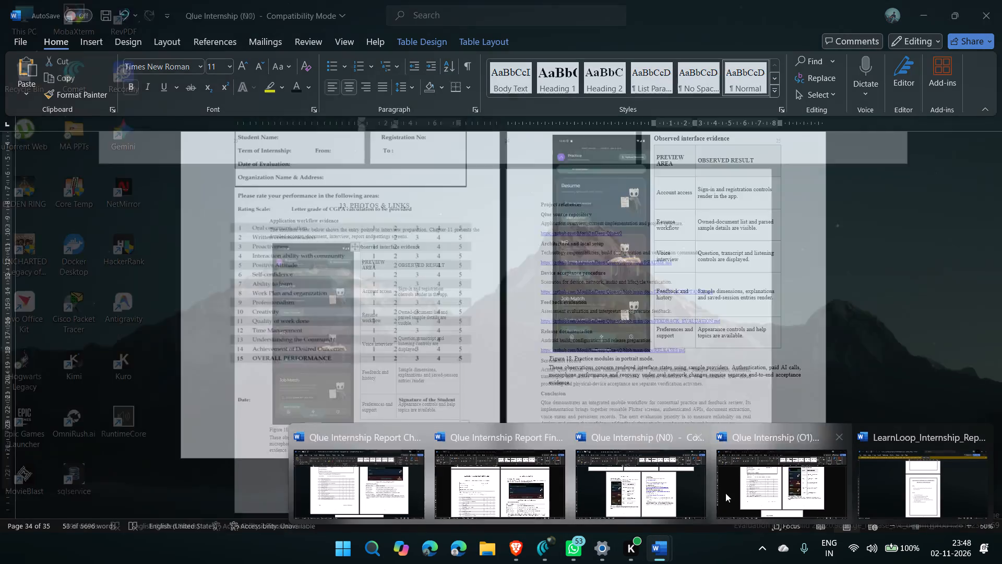
Compare the size and placement of the chapter 13 evidence table between the (N0) and (O1) reports.
click(673, 471)
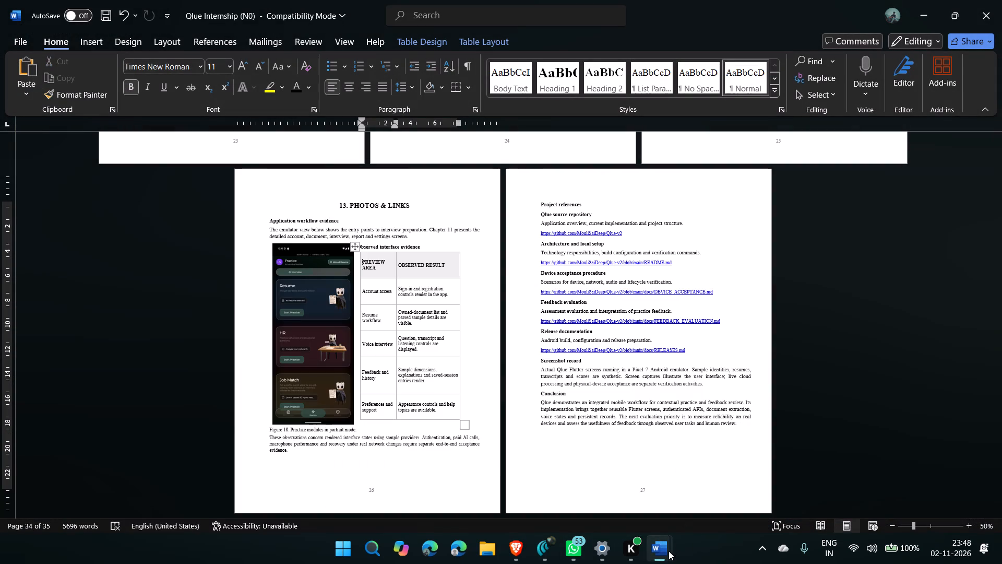
click(782, 487)
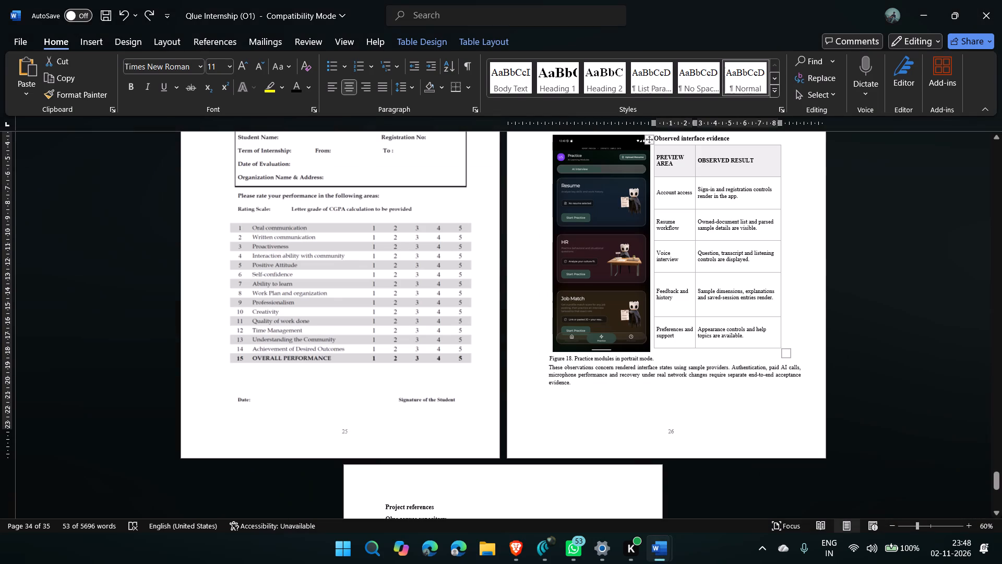
click(677, 506)
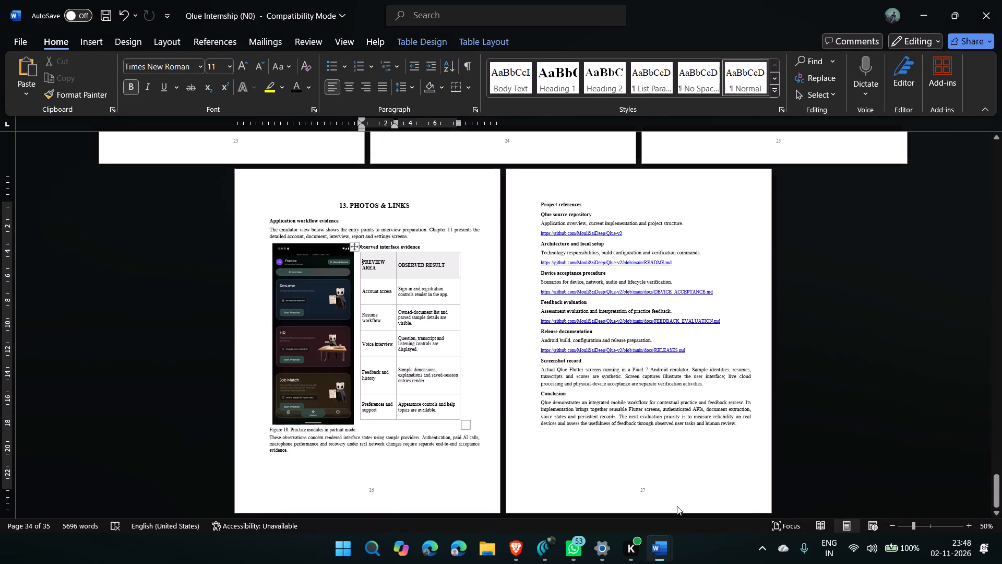
ctrl+scroll(508, 435, up, 3)
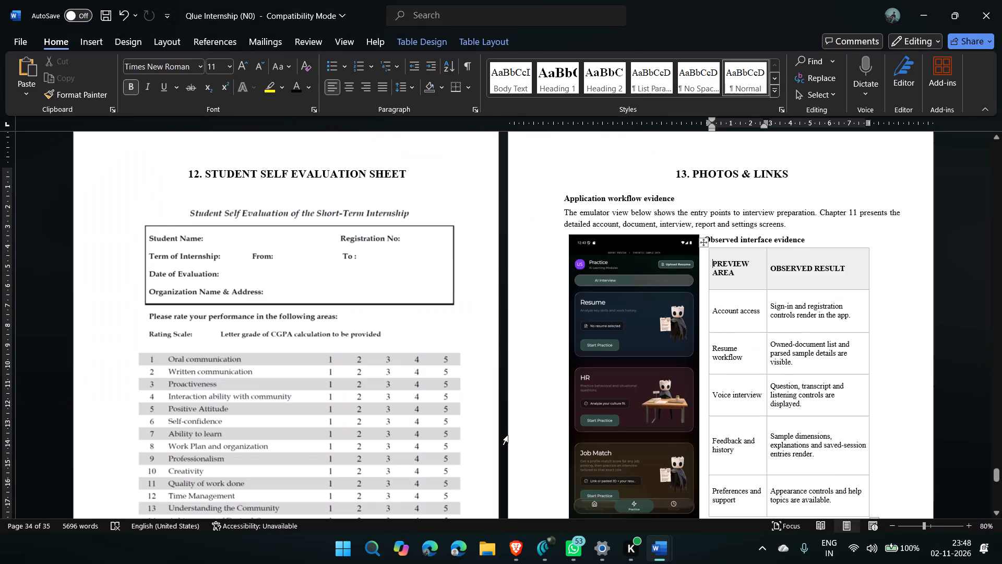
scroll(508, 435, down, 2)
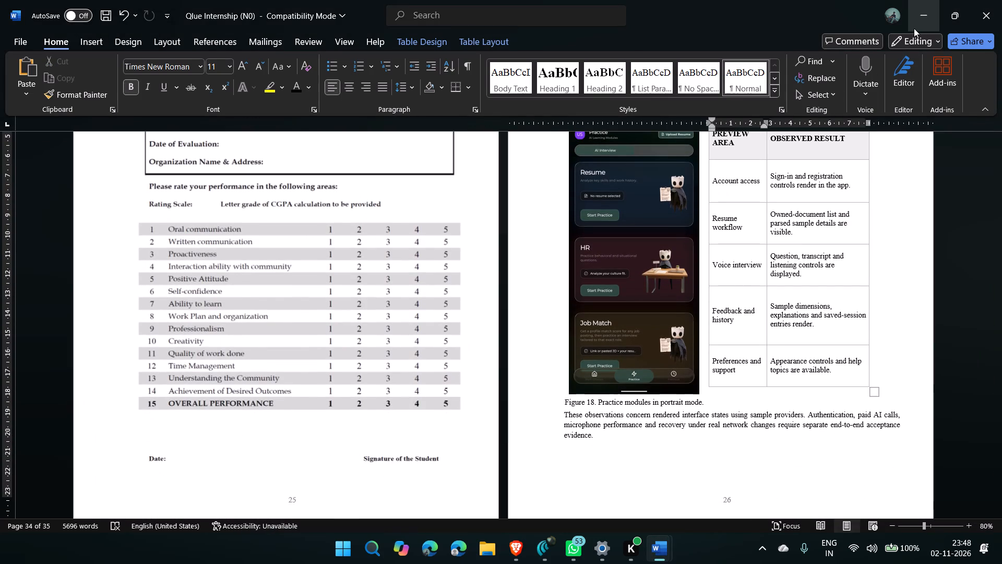
scroll(912, 248, up, 1)
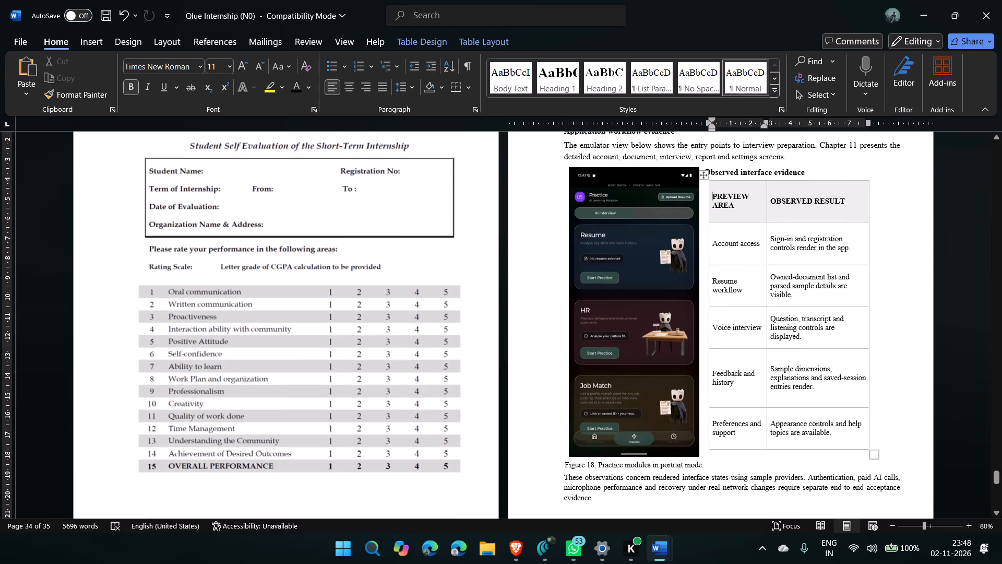
click(912, 30)
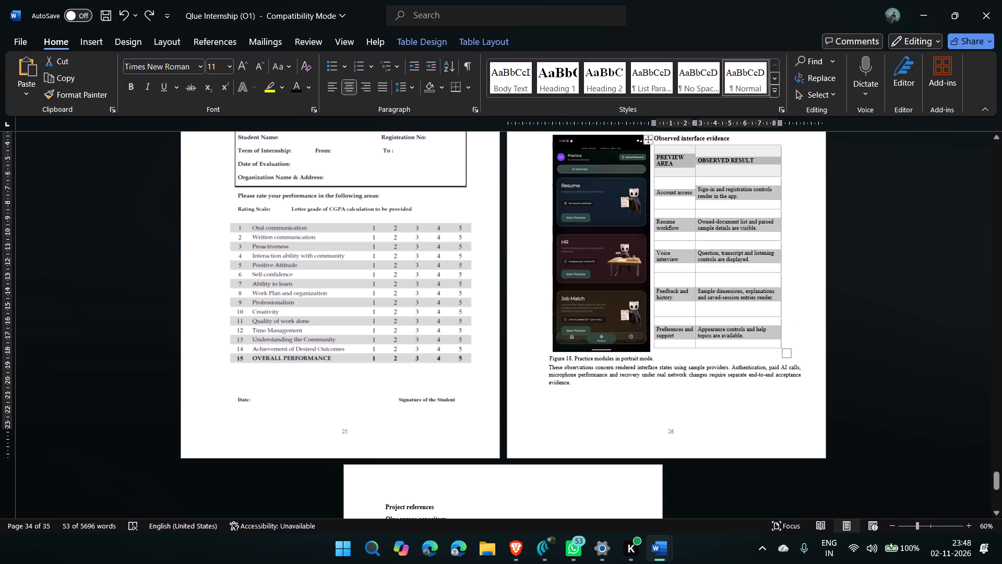
scroll(789, 248, up, 1)
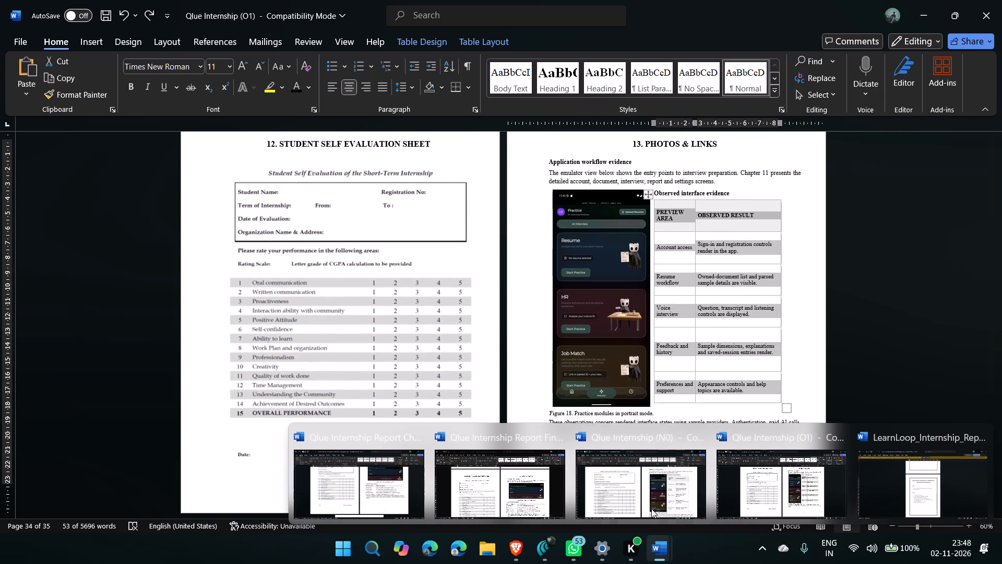
Widen the Observed interface evidence table in the (N0) report slightly towards the page's right text margin.
click(649, 504)
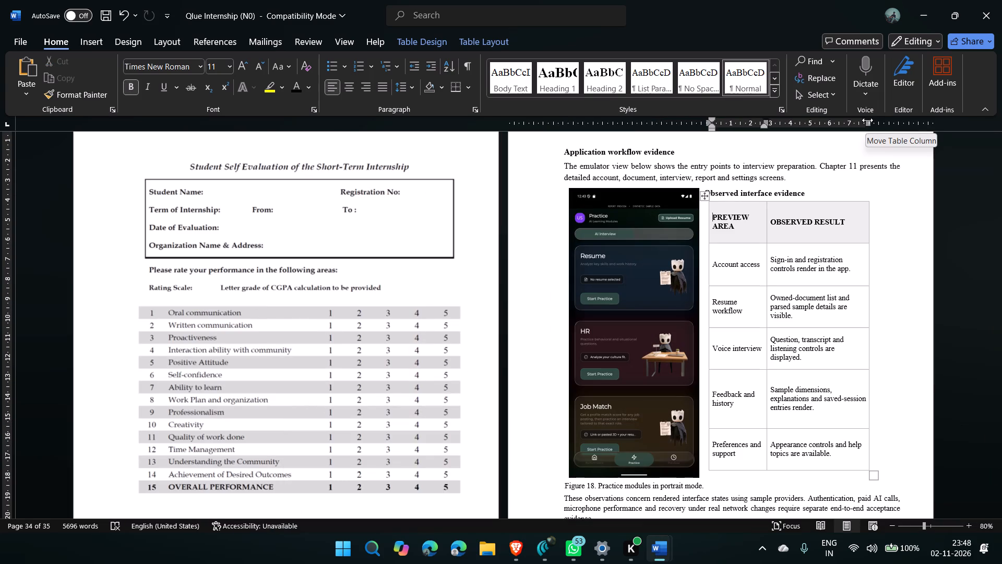
drag(867, 119, 875, 119)
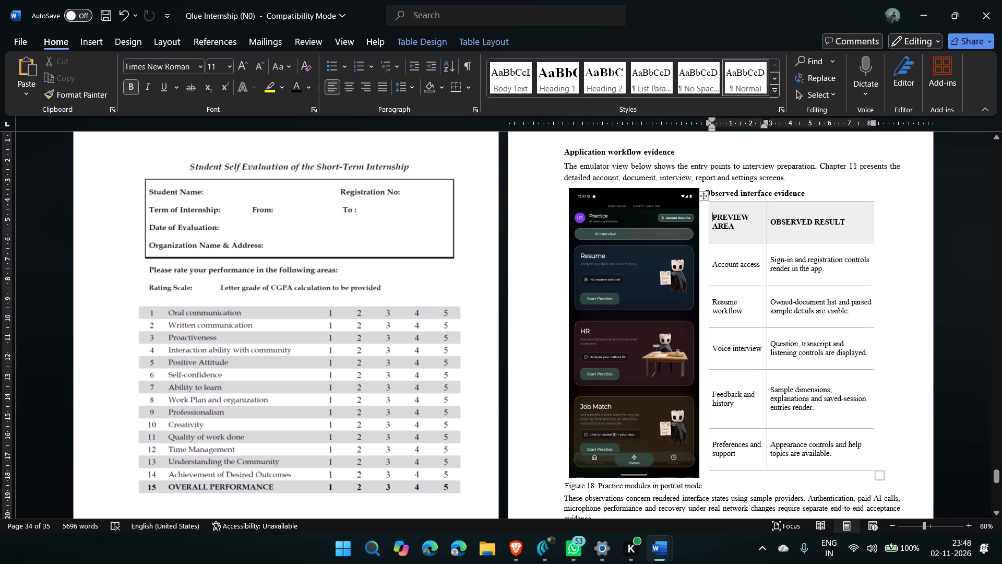
click(916, 441)
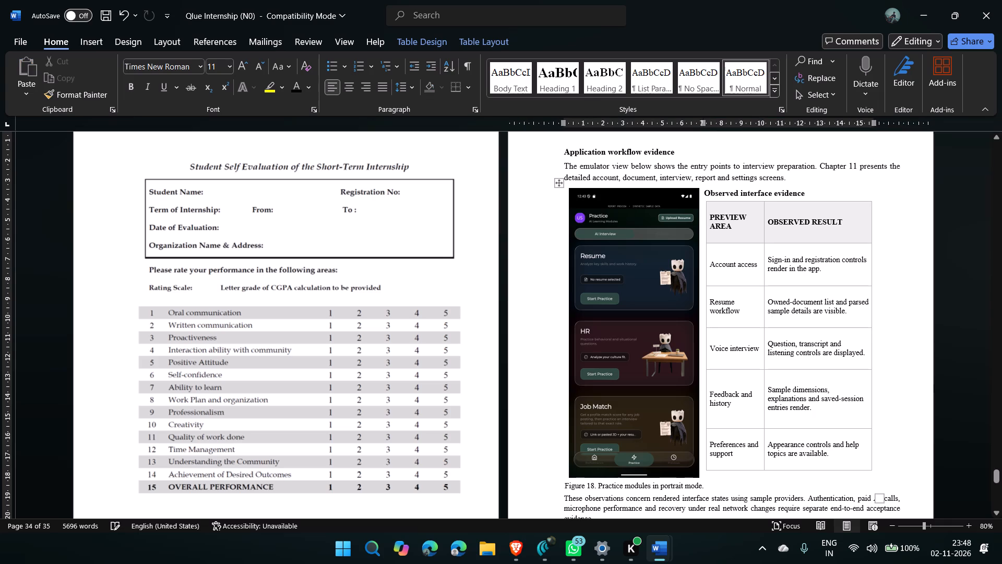
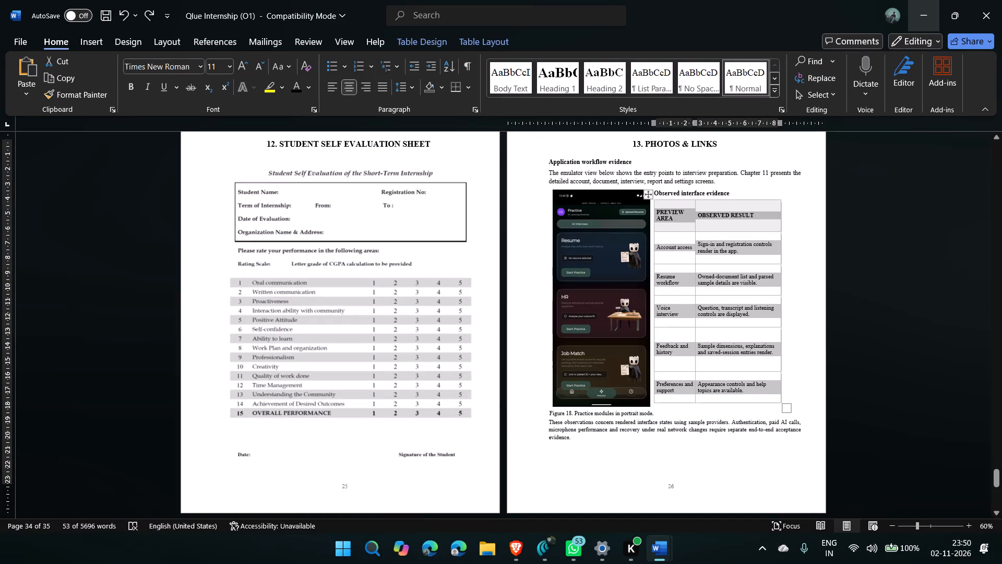
Check the screenshot pages of sections 11.12 and 11.13 in the Qlue Internship (O1) report.
scroll(843, 295, up, 6)
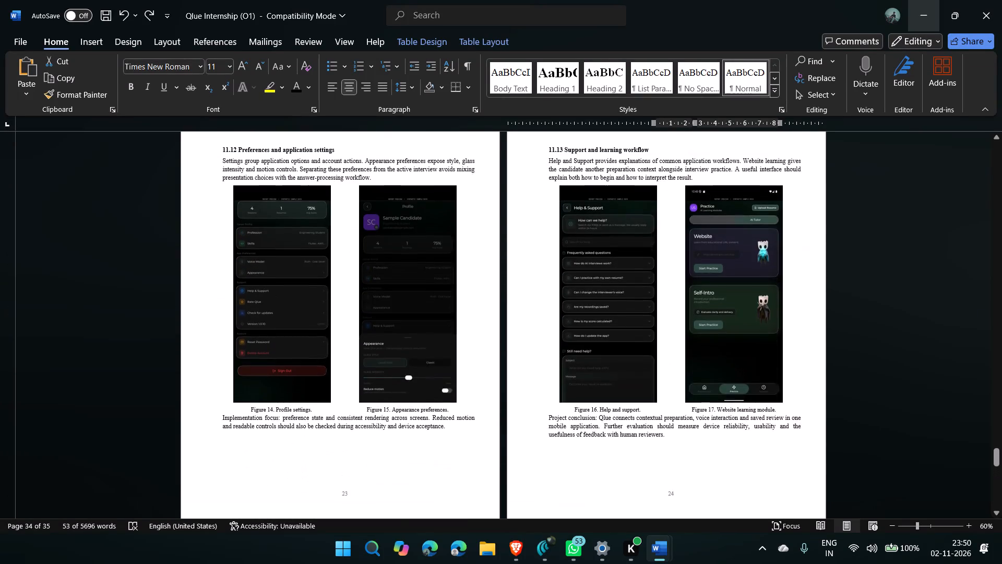
scroll(843, 295, up, 1)
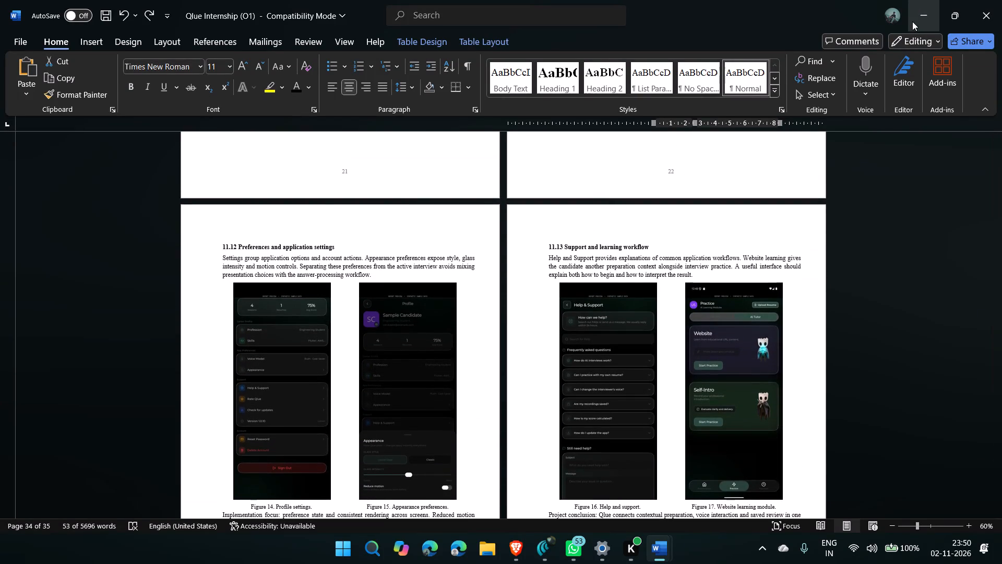
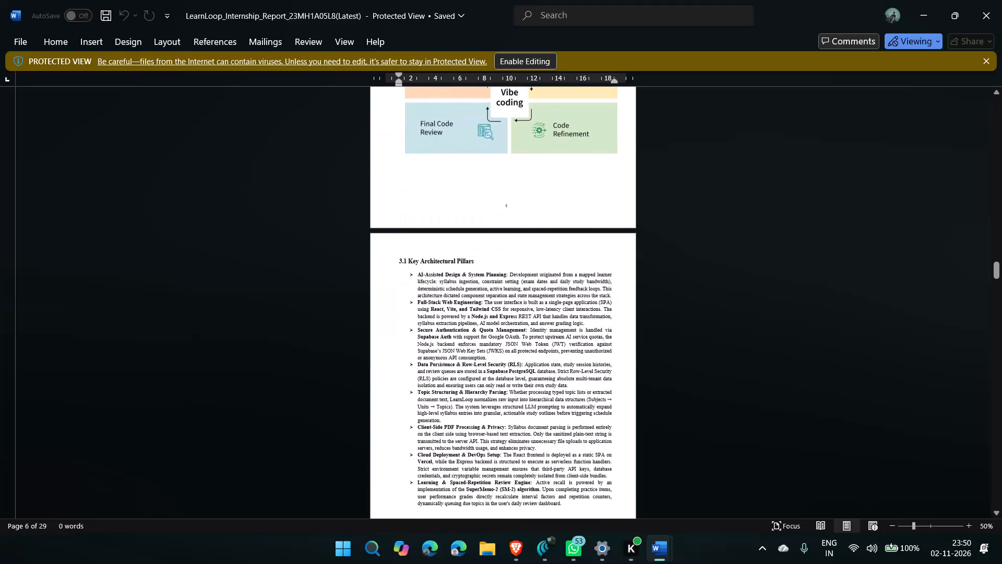
Look through the LearnLoop internship report from the About Vibe Code section and weekly activity tables to chapter 13.
scroll(803, 437, down, 2)
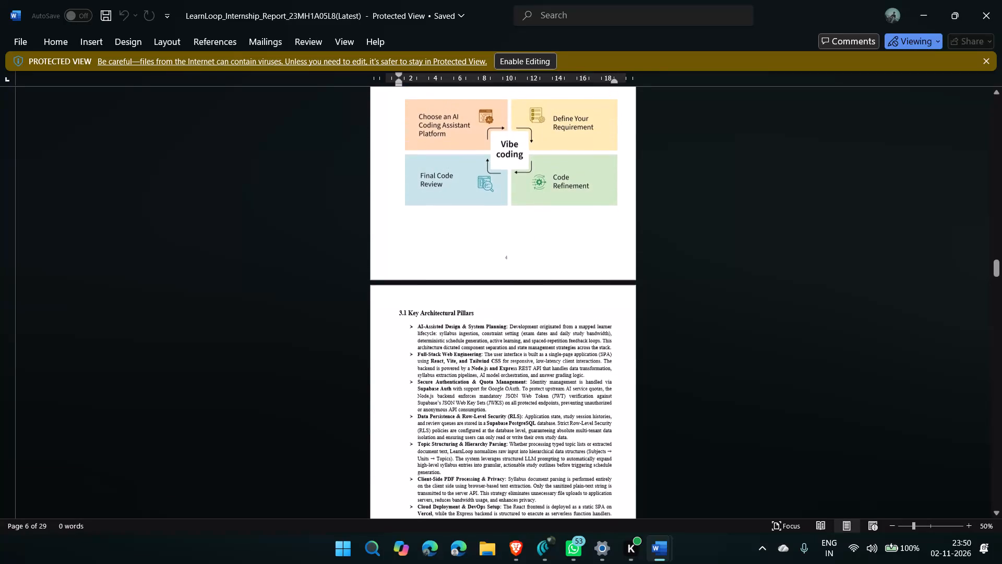
scroll(803, 437, down, 4)
scroll(803, 437, up, 4)
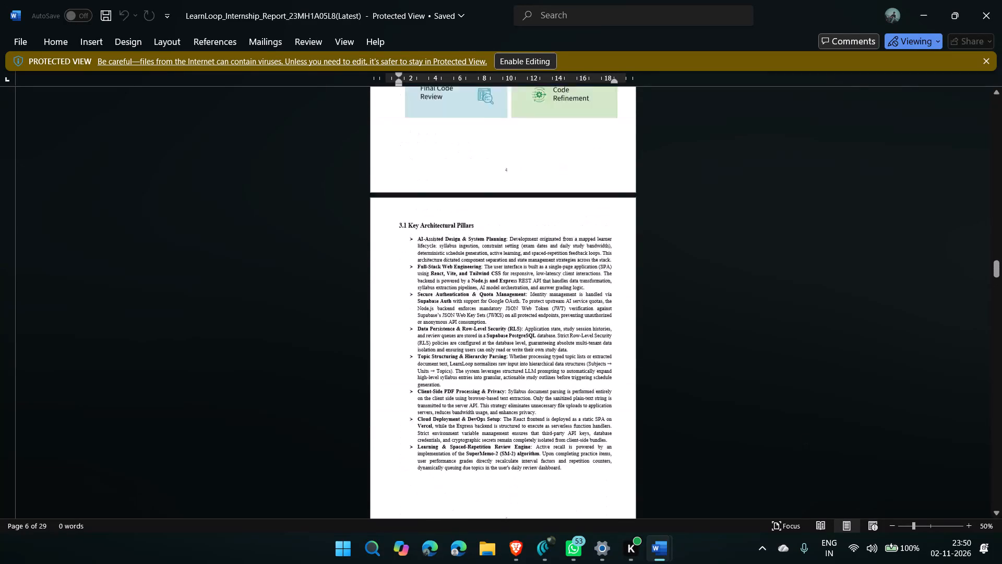
scroll(803, 437, up, 2)
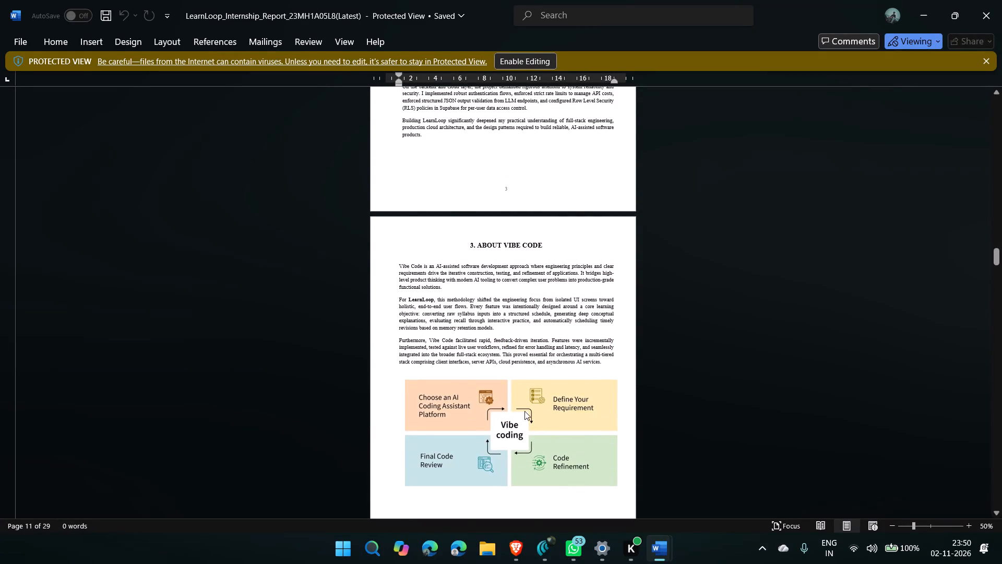
scroll(524, 411, down, 6)
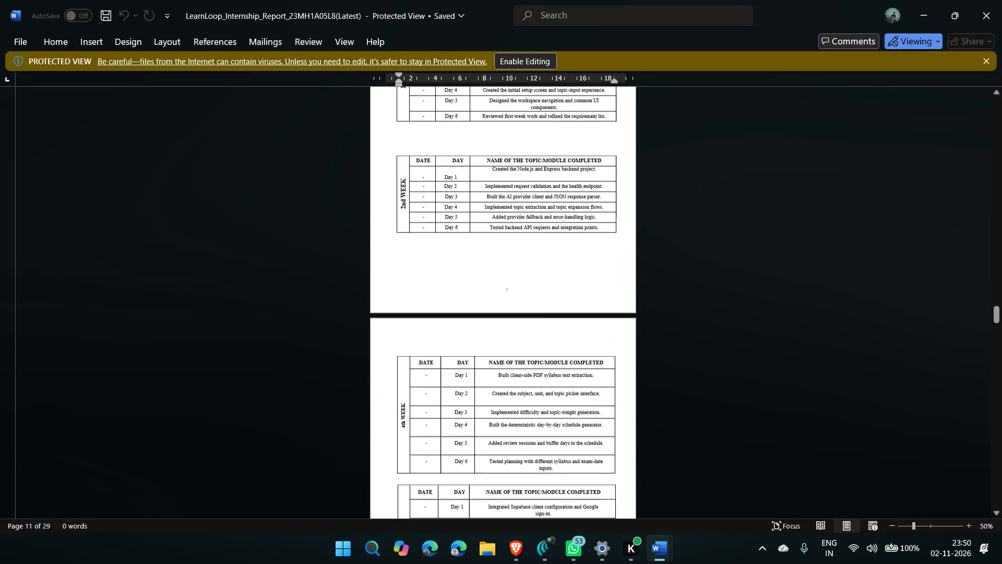
scroll(524, 411, down, 17)
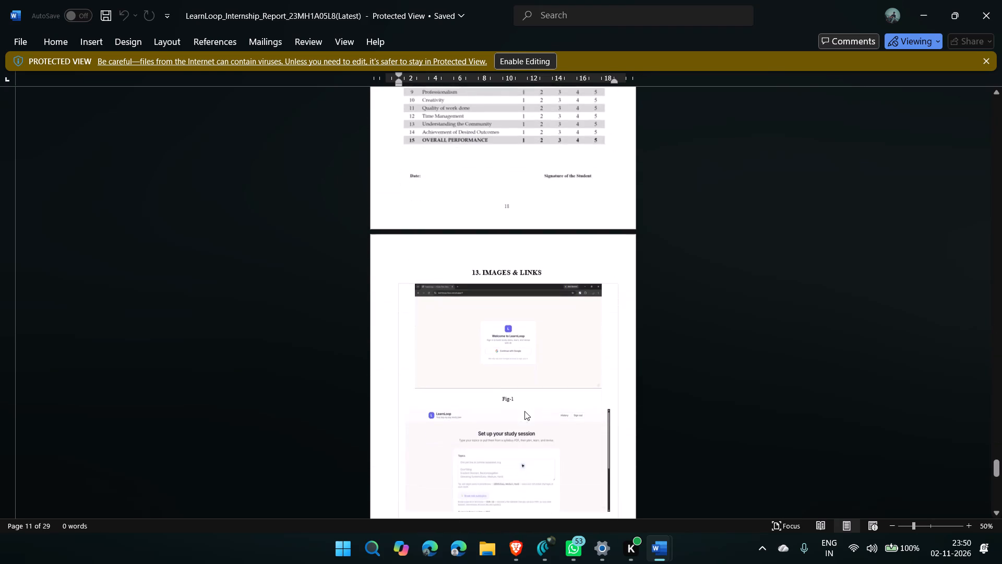
Examine chapter 13, Images & Links, of the LearnLoop report, covering its figures and the closing link and project entries.
scroll(524, 411, down, 4)
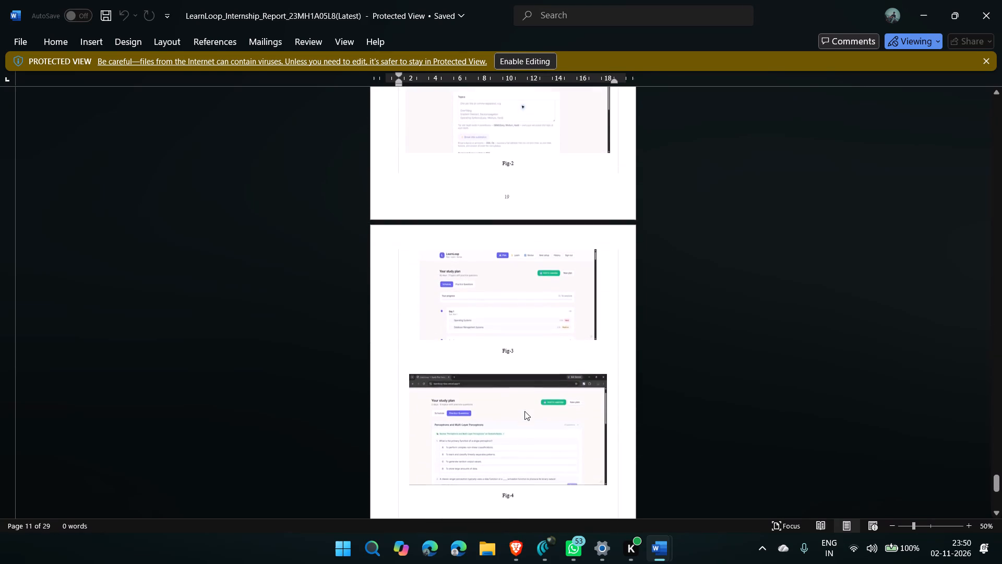
scroll(524, 411, down, 7)
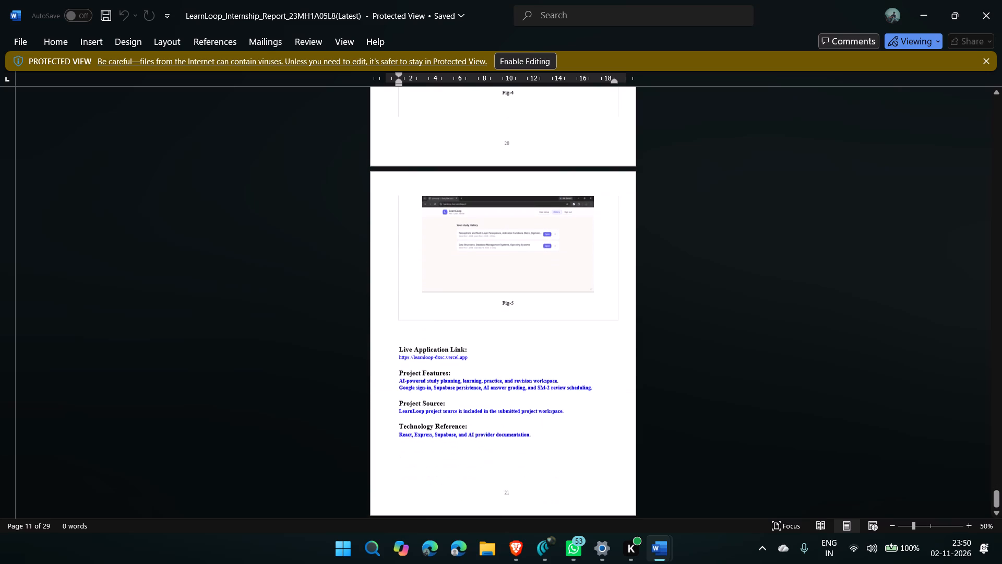
scroll(524, 411, down, 2)
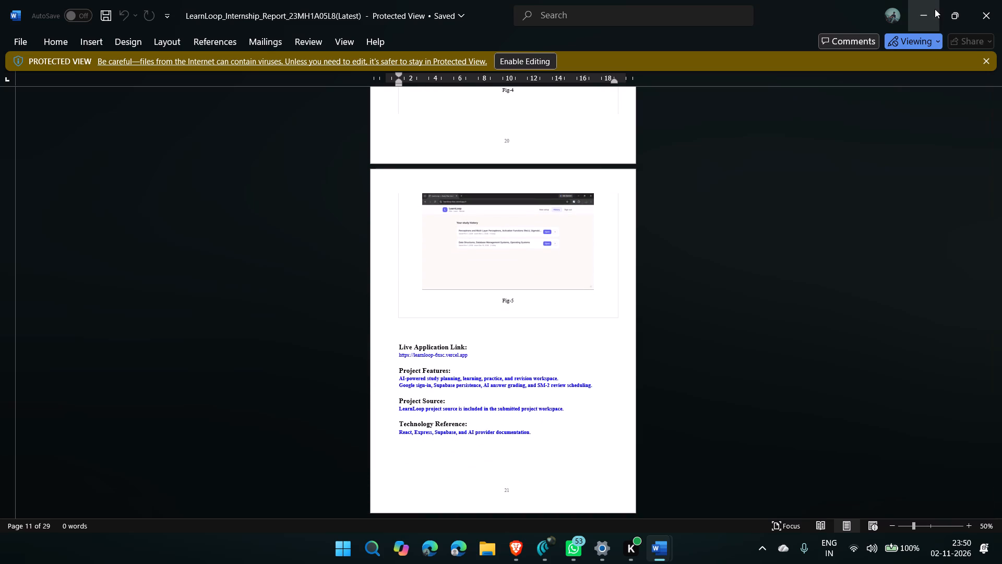
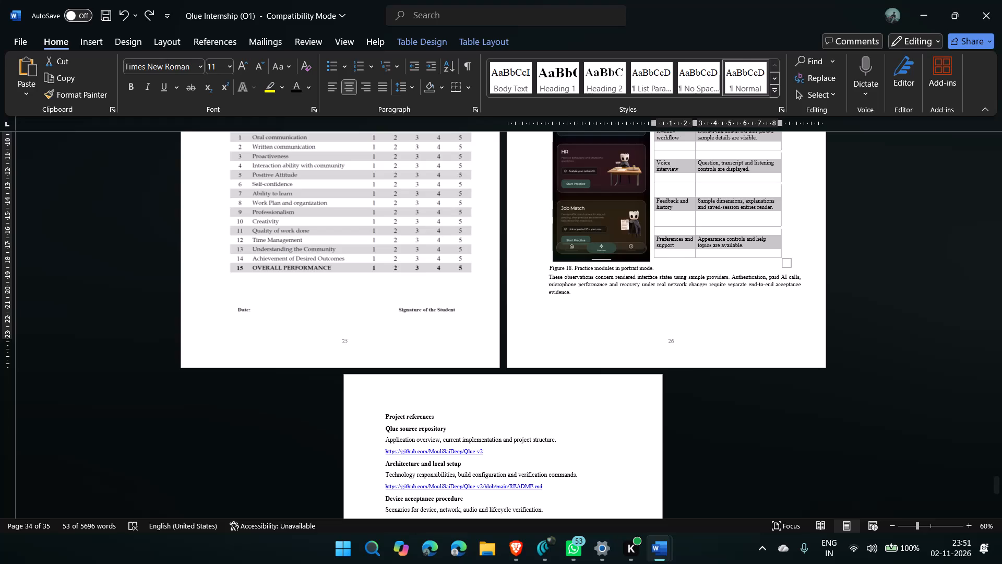
View the project references, screenshot record and conclusion on the closing page of the Qlue Internship (O1) report.
scroll(780, 499, down, 2)
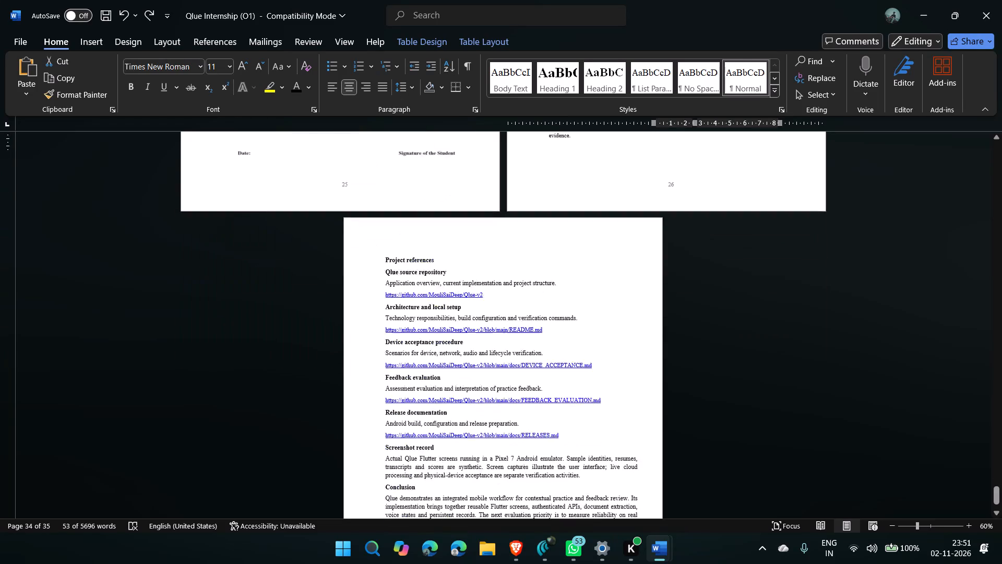
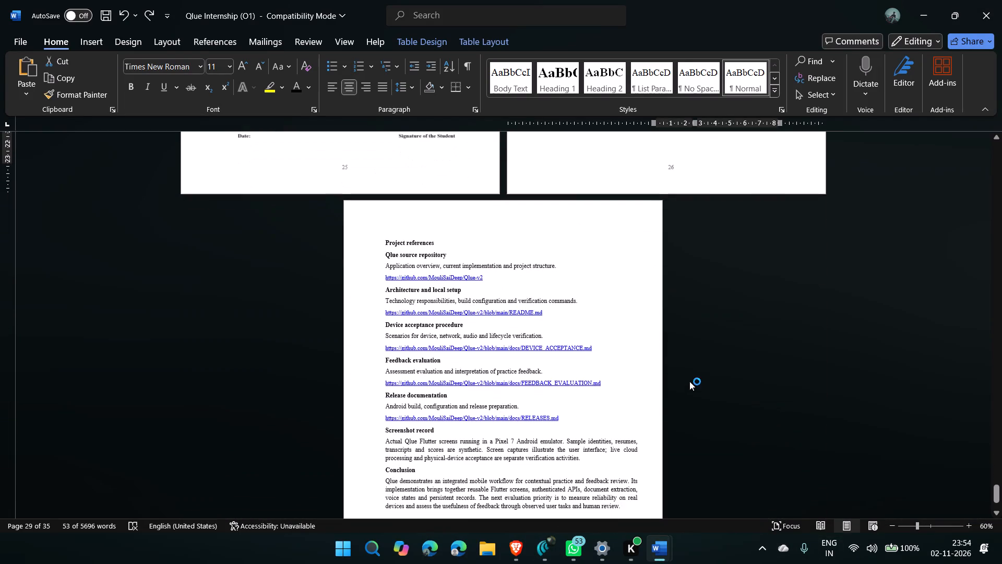
Examine the chapter 12 self evaluation sheet and the chapter 13 Photos & Links page in the Qlue Internship (O1) report.
scroll(689, 381, down, 1)
scroll(689, 381, up, 4)
scroll(689, 381, down, 2)
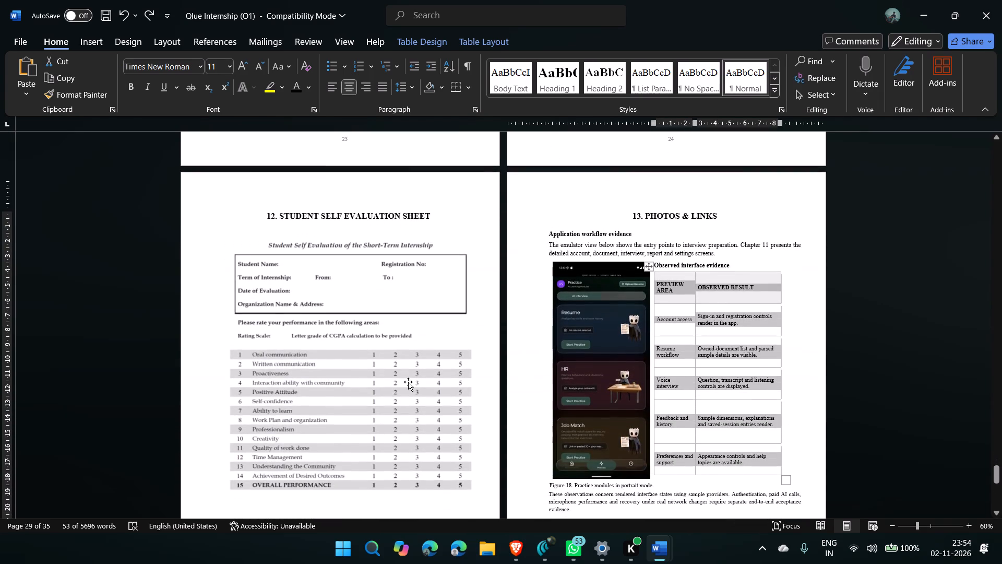
scroll(385, 369, down, 1)
click(385, 369)
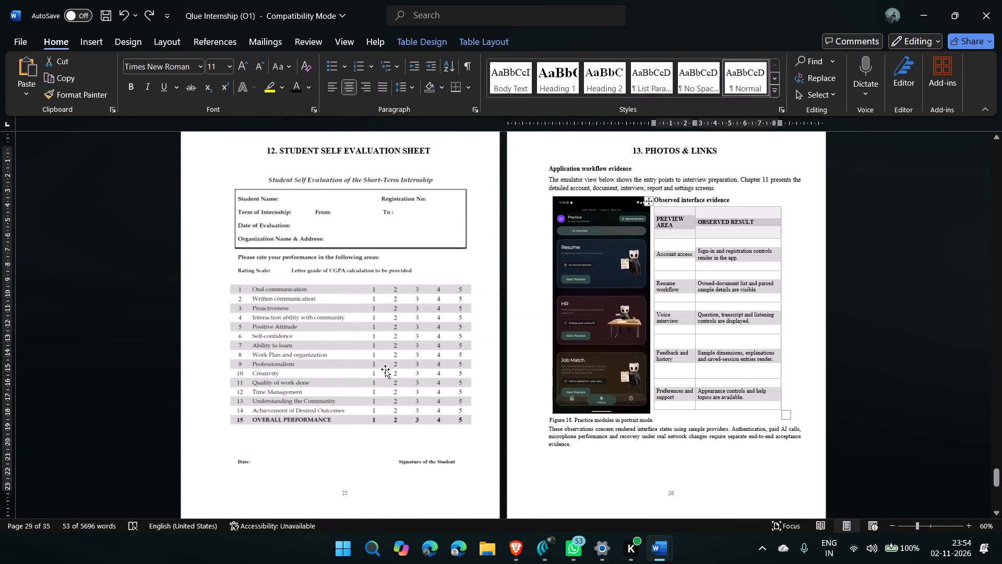
click(385, 369)
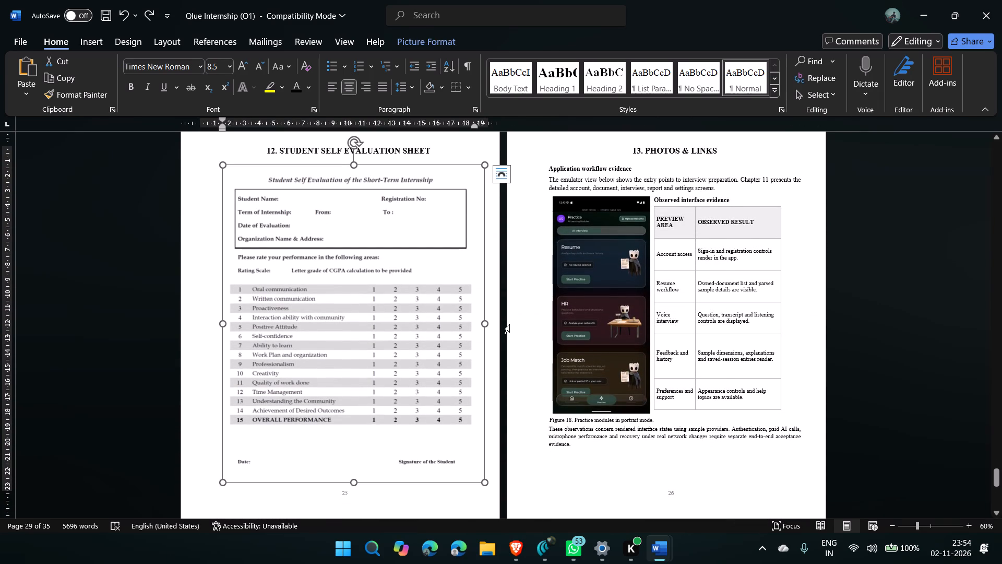
click(509, 324)
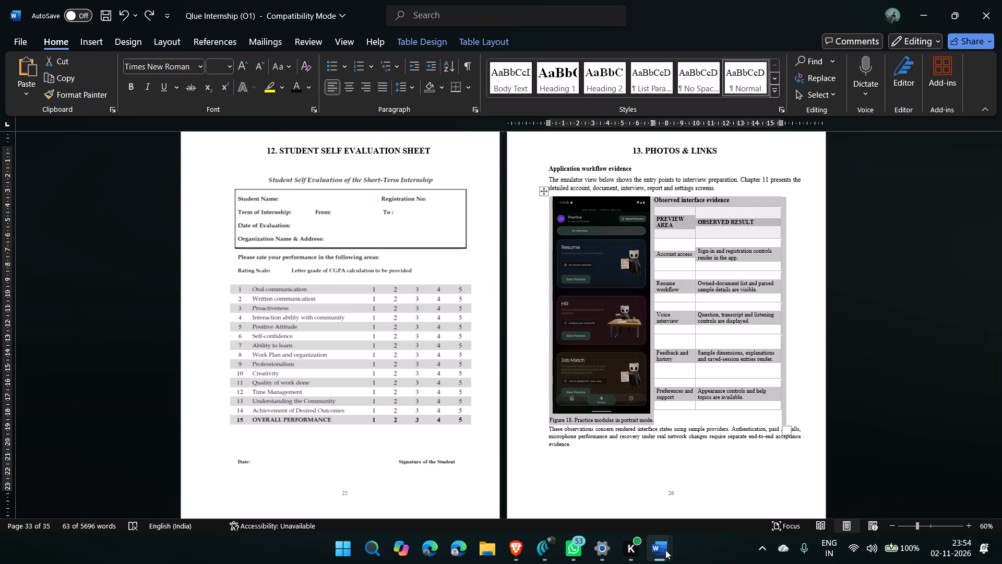
Switch to the Qlue Internship (N0) report and review its chapter 13 and references pages and its front matter through the index.
click(633, 498)
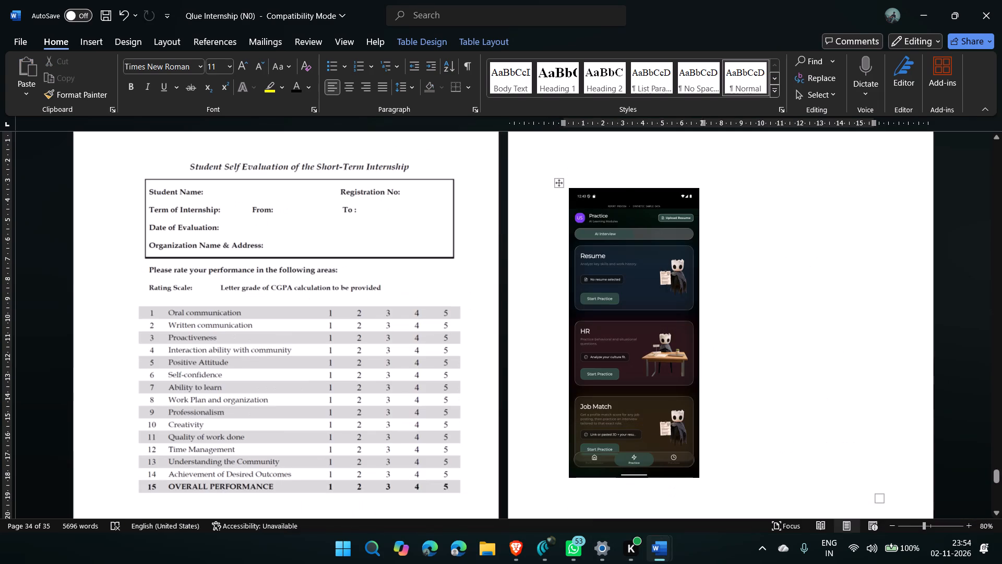
ctrl+scroll(553, 444, down, 3)
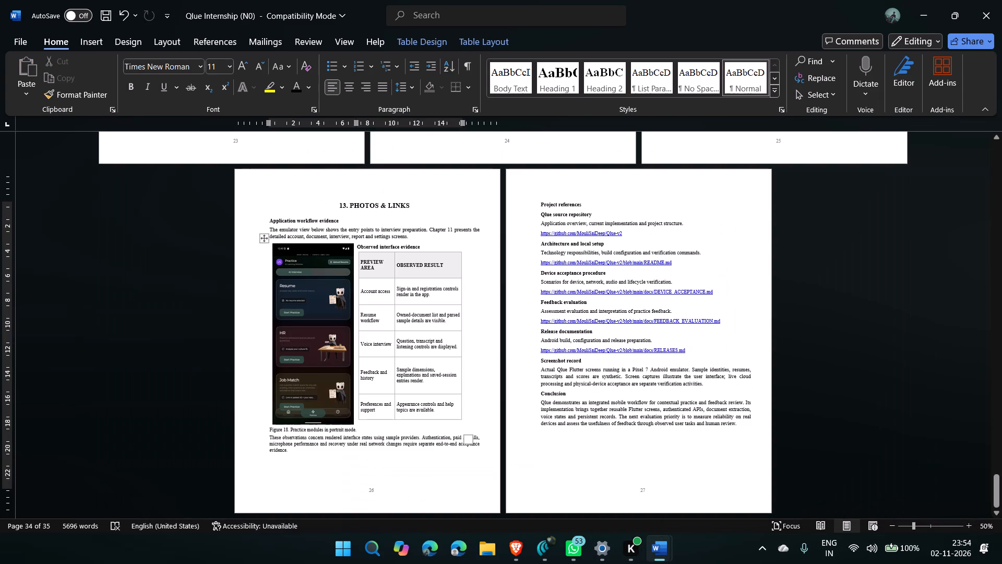
scroll(553, 444, up, 20)
scroll(553, 444, up, 20)
scroll(553, 444, up, 20)
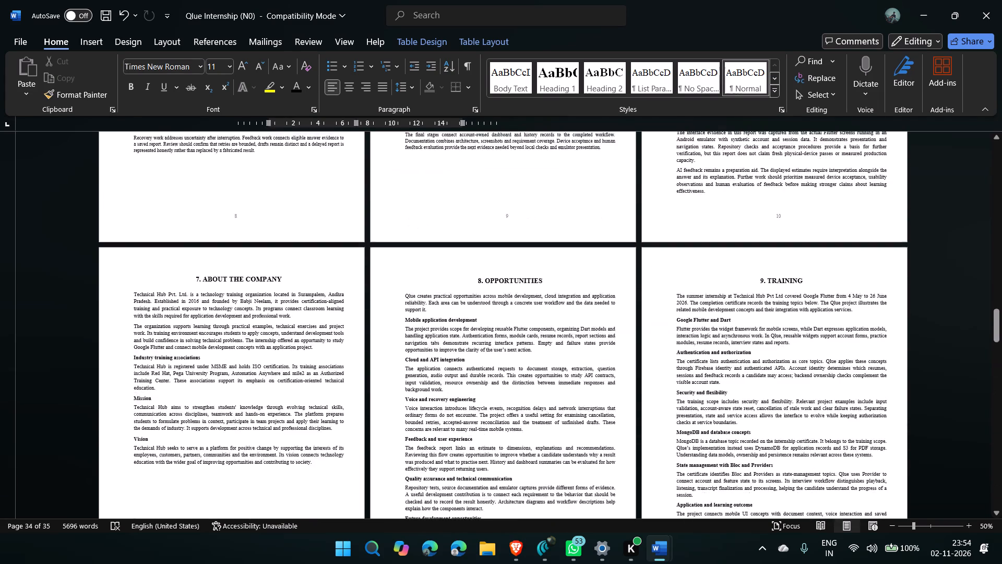
scroll(553, 444, up, 20)
scroll(553, 444, up, 5)
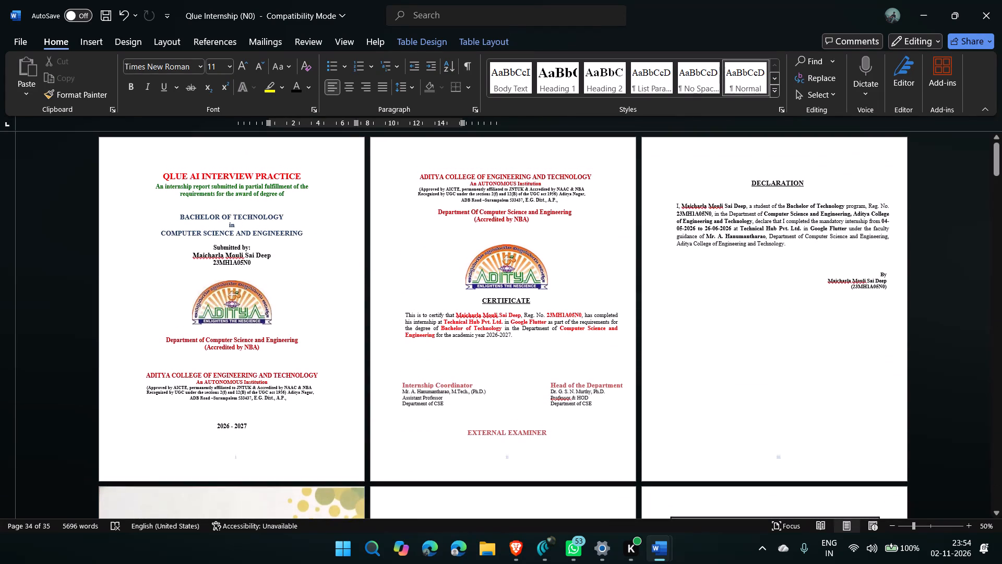
scroll(563, 401, down, 1)
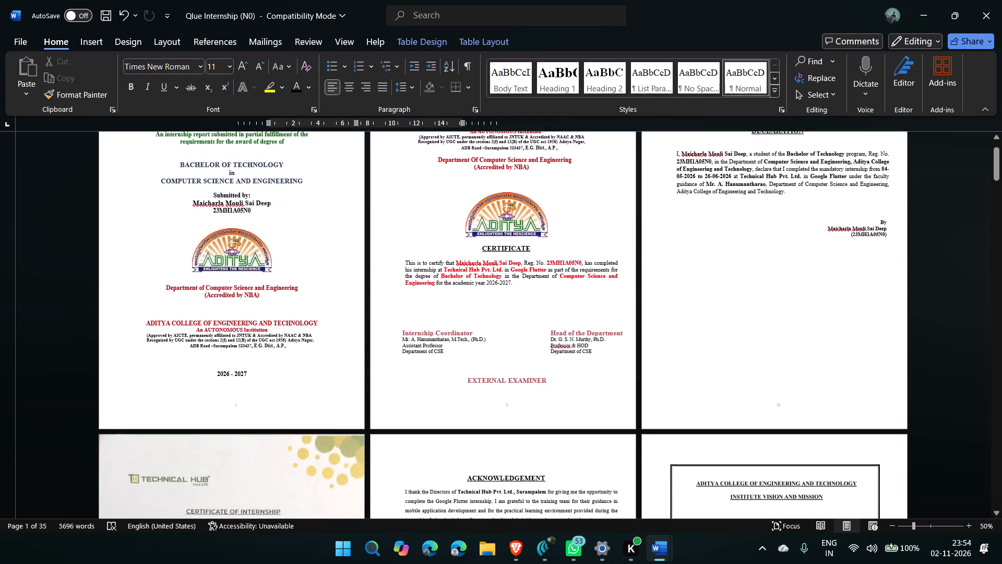
scroll(563, 401, down, 4)
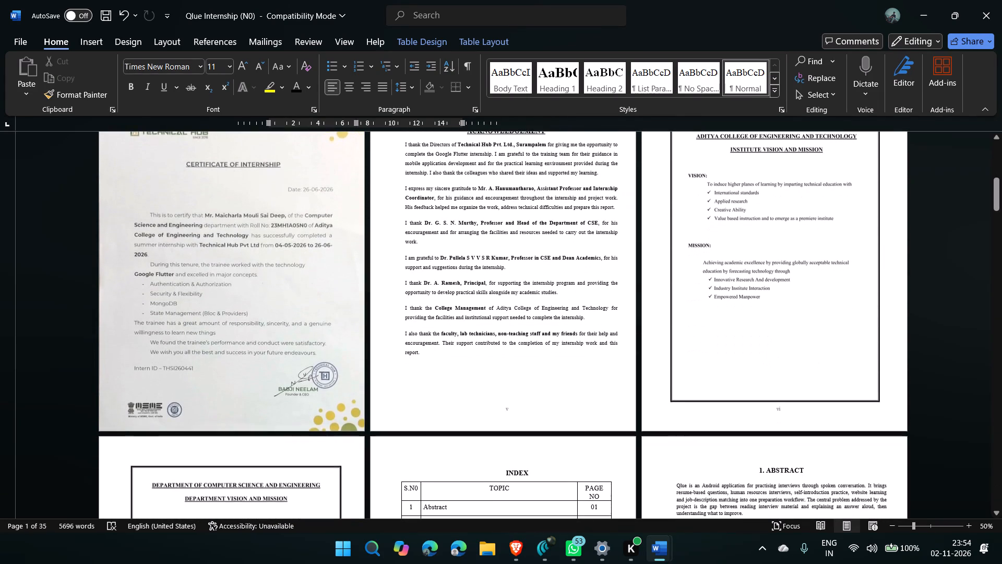
scroll(563, 401, down, 2)
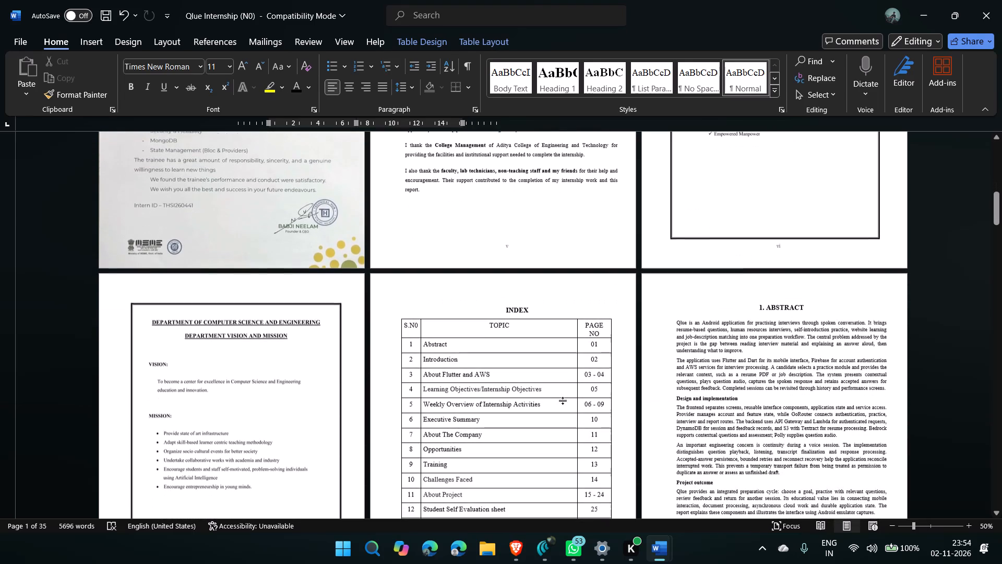
Save the Qlue Internship (N0) report and the Qlue Internship (O1) report.
key(ctrl+s)
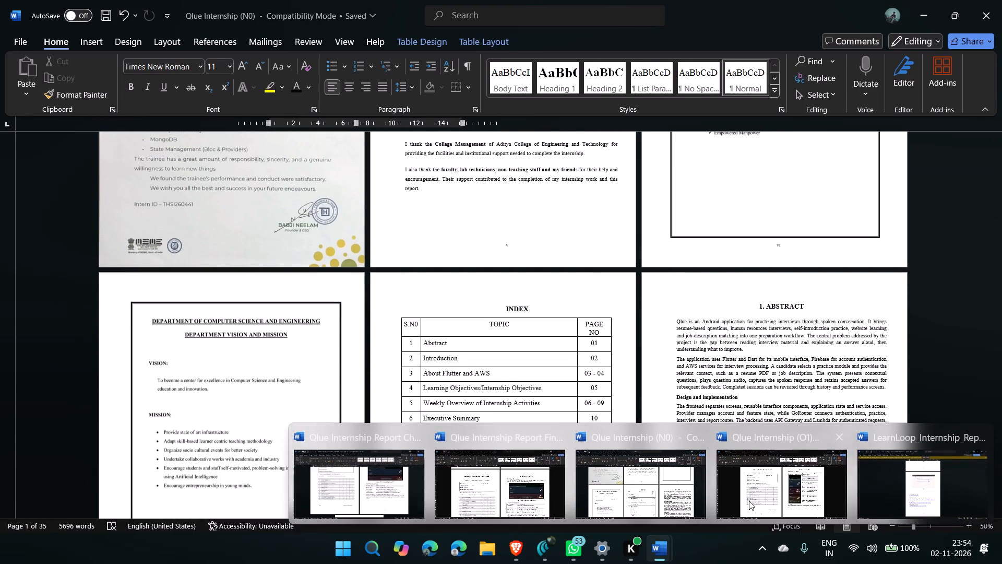
click(788, 473)
key(ctrl+s)
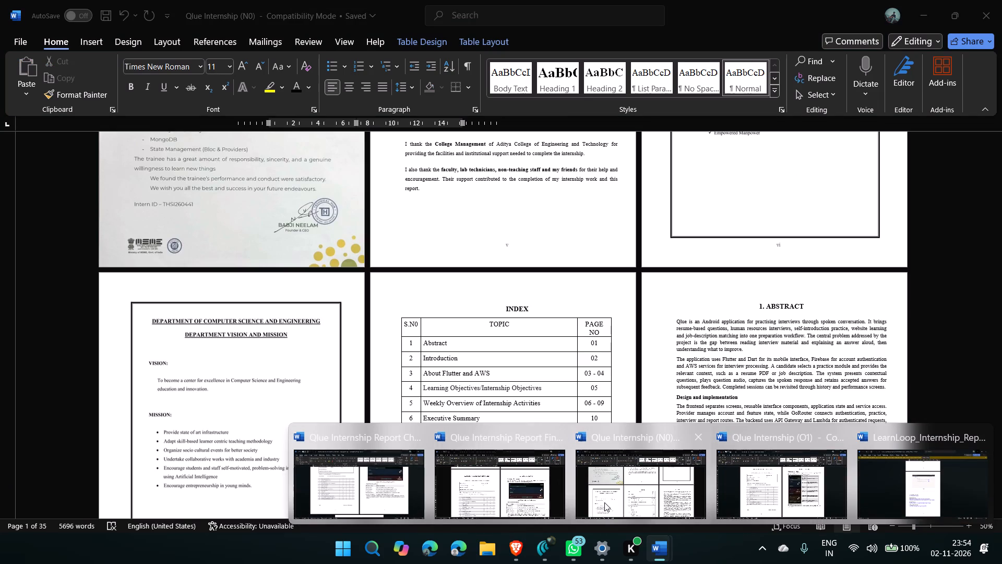
Export the Qlue Internship (N0) report as a PDF named Qlue Internship (N0) in the Downloads folder.
click(604, 502)
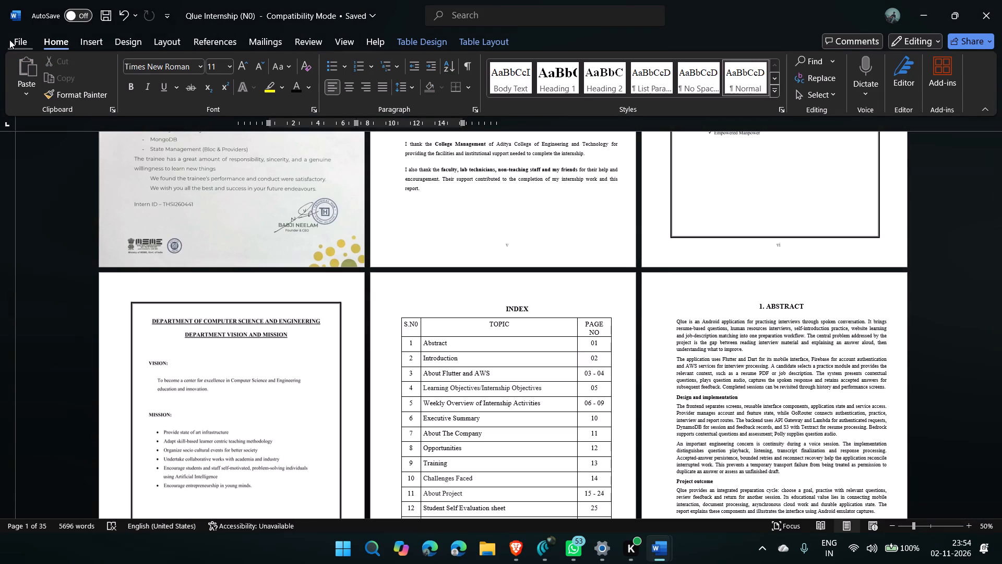
click(9, 40)
click(52, 329)
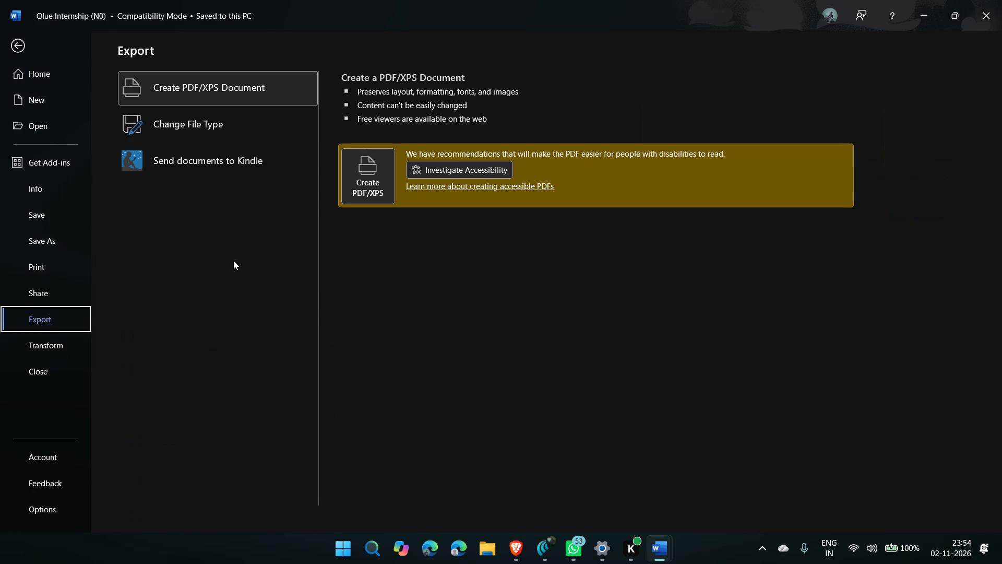
click(375, 189)
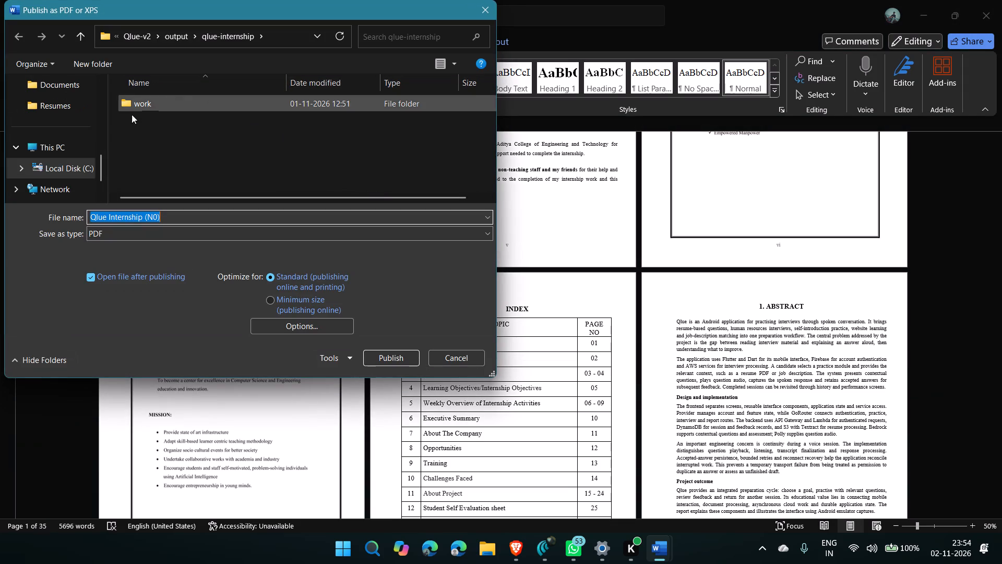
scroll(73, 145, up, 2)
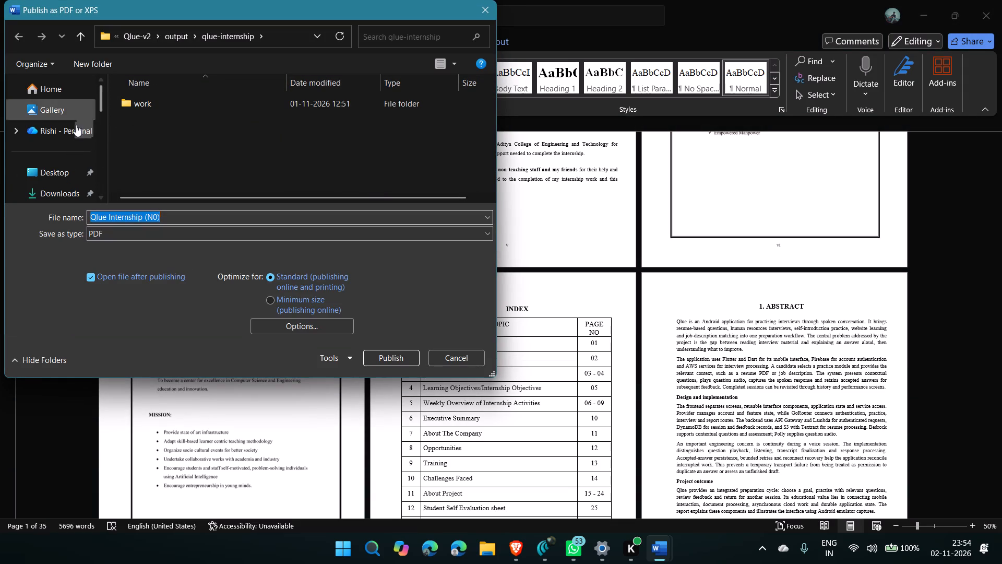
click(65, 184)
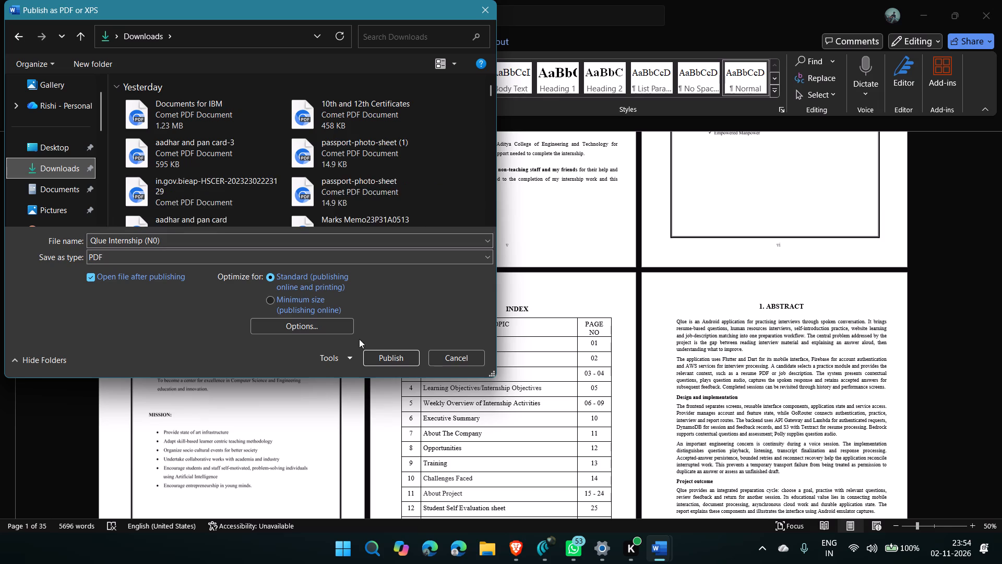
click(385, 364)
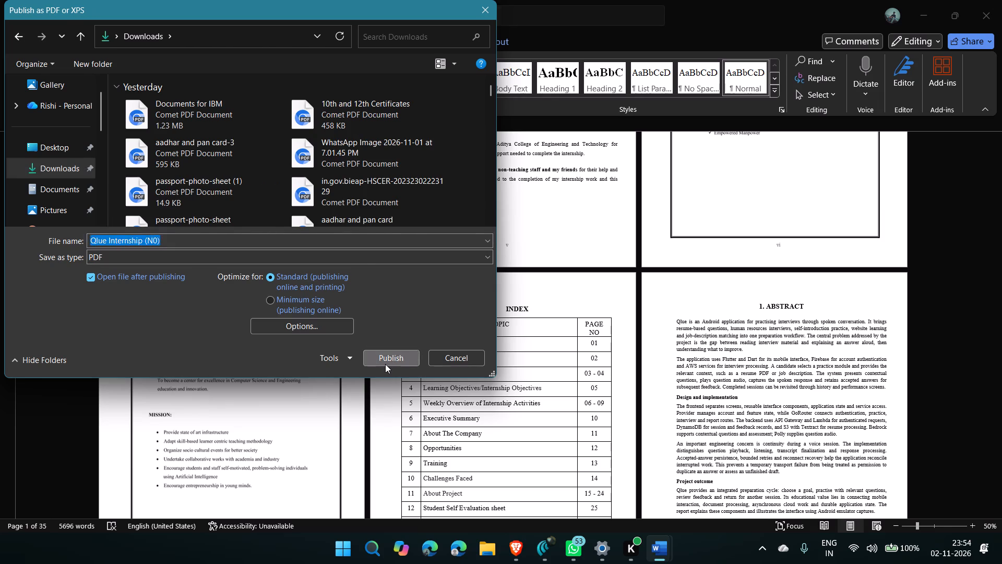
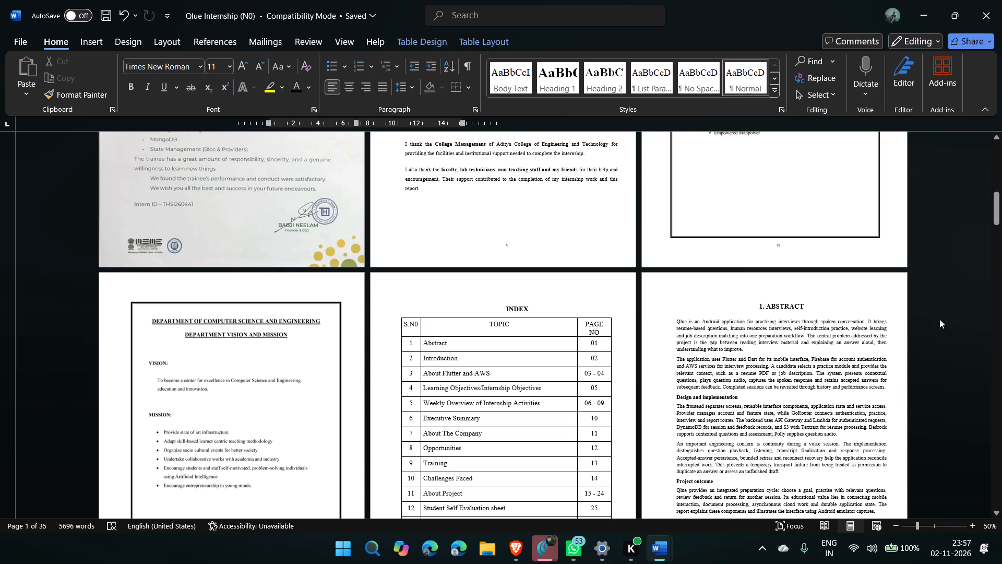
Review the Qlue Internship (N0) report's cover, certificate, declaration, internship certificate, acknowledgement and institute vision pages.
scroll(816, 290, up, 6)
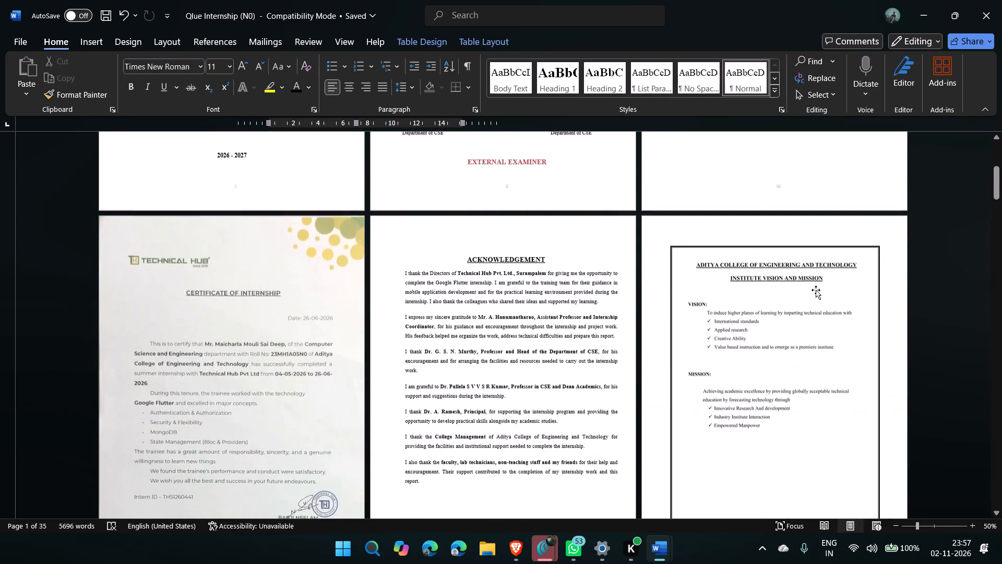
scroll(816, 290, up, 4)
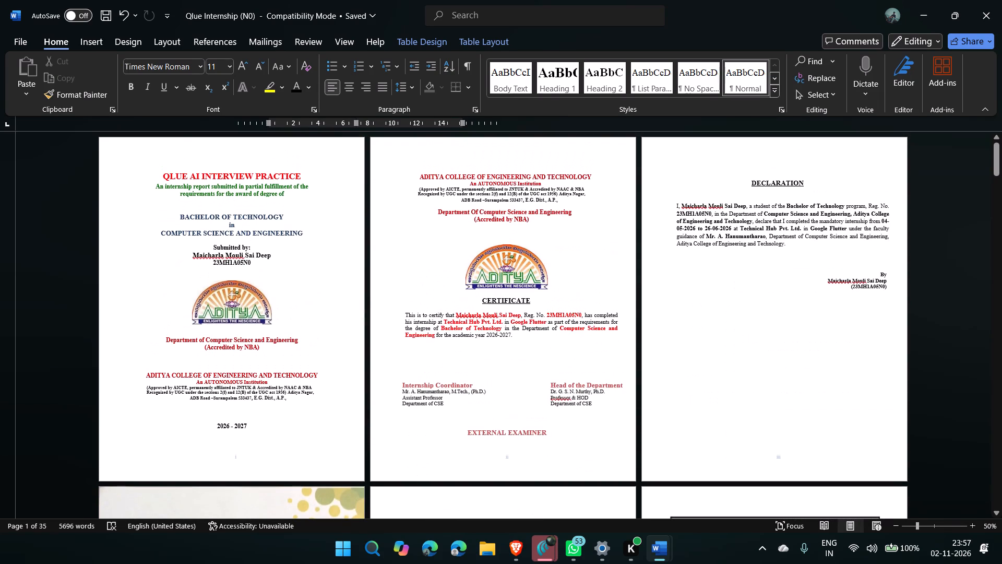
scroll(479, 276, down, 2)
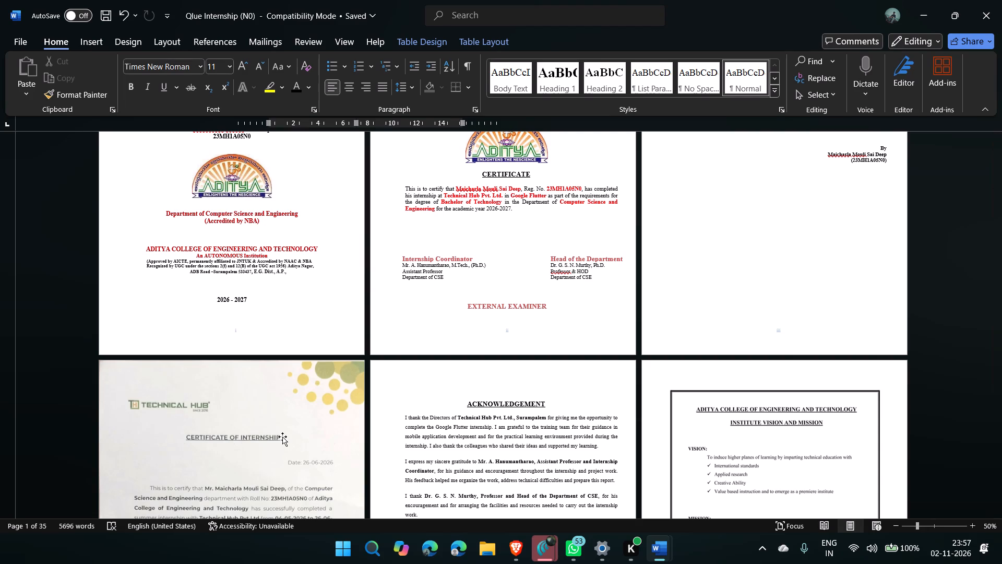
scroll(282, 437, down, 2)
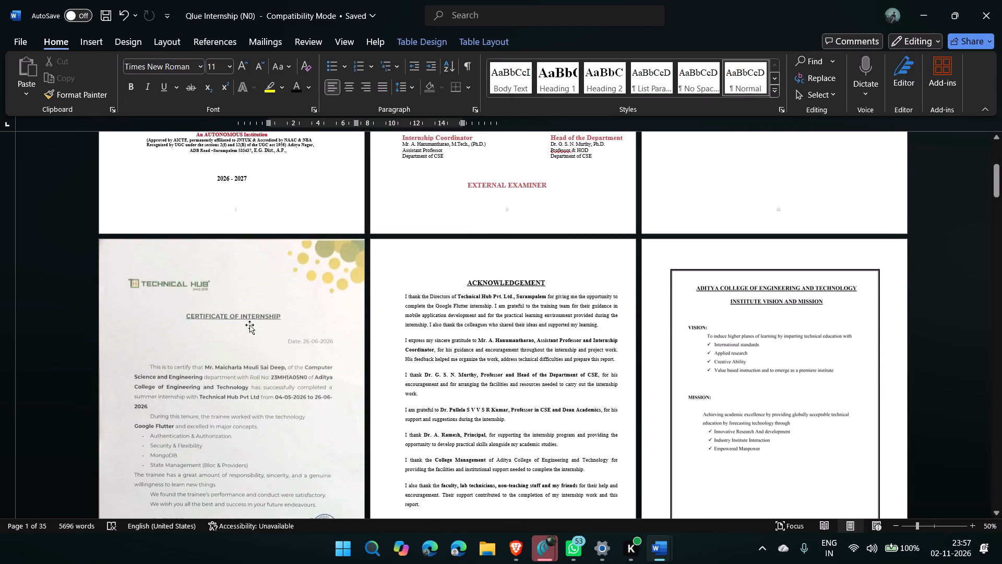
scroll(302, 308, down, 1)
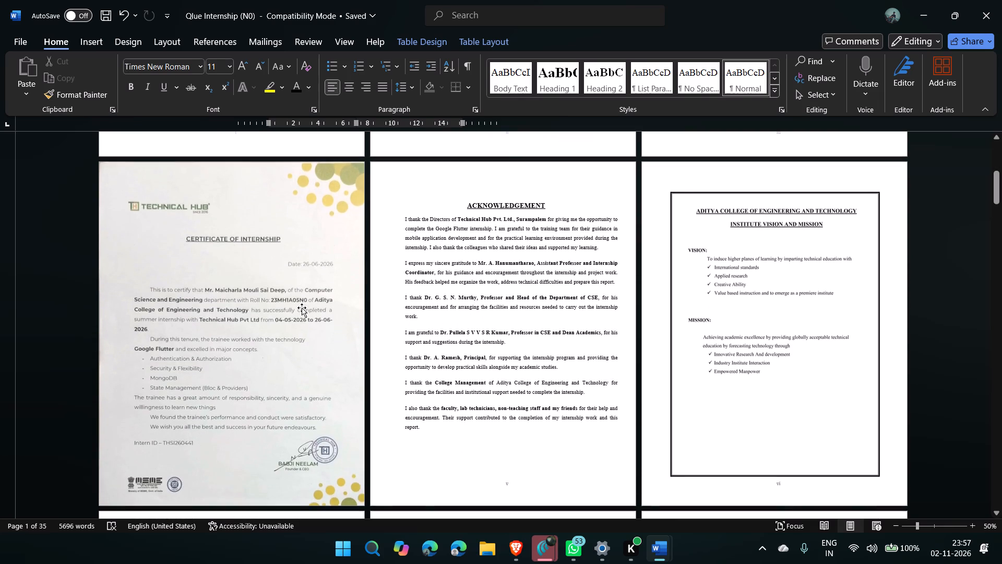
Skim the numbered chapters of the Qlue Internship (N0) report up to chapter 11, About Project.
scroll(302, 308, down, 6)
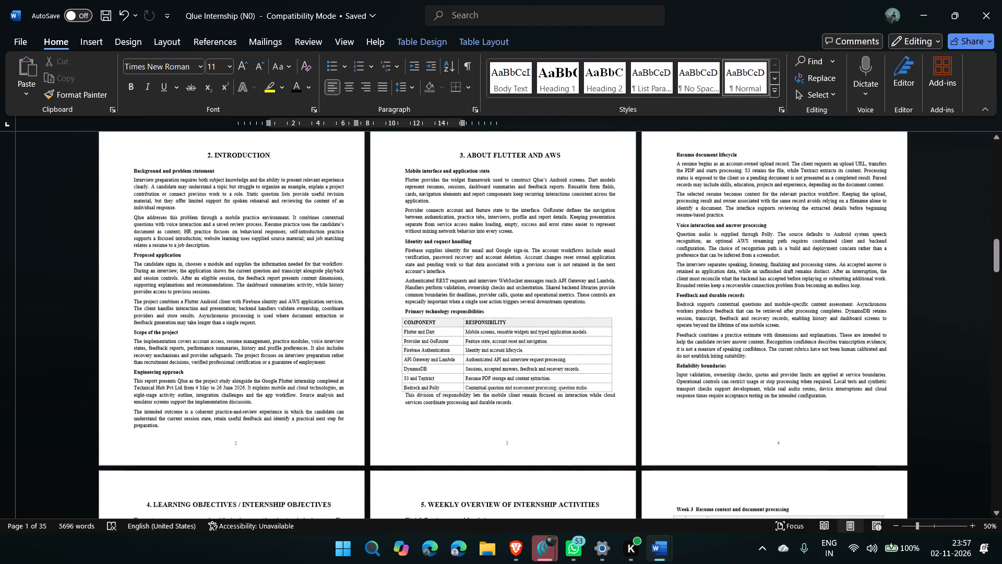
scroll(302, 308, down, 7)
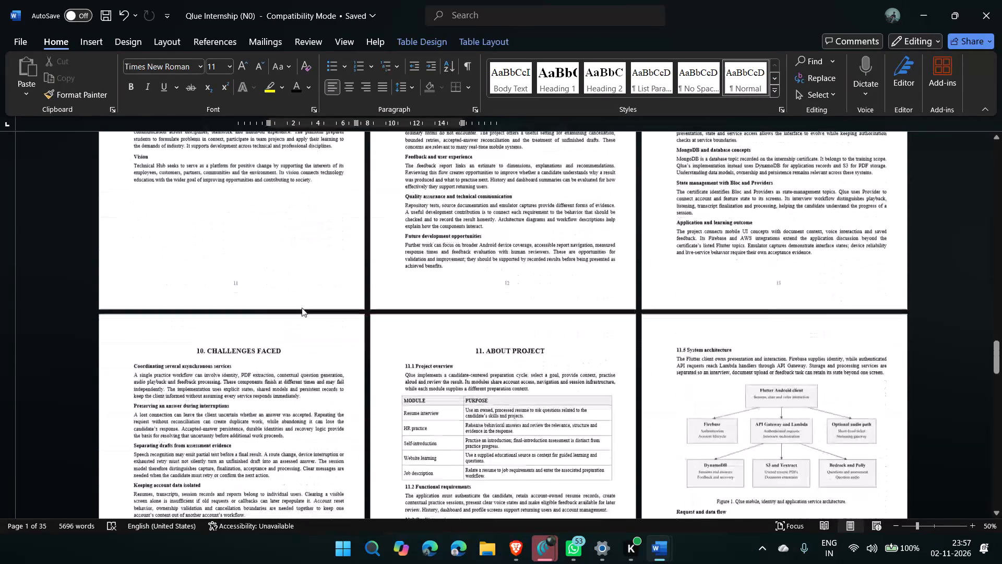
scroll(302, 308, down, 2)
Look through the app screenshot pages in sections 11.6 to 11.13, up to the chapter 12 self evaluation sheet.
click(286, 429)
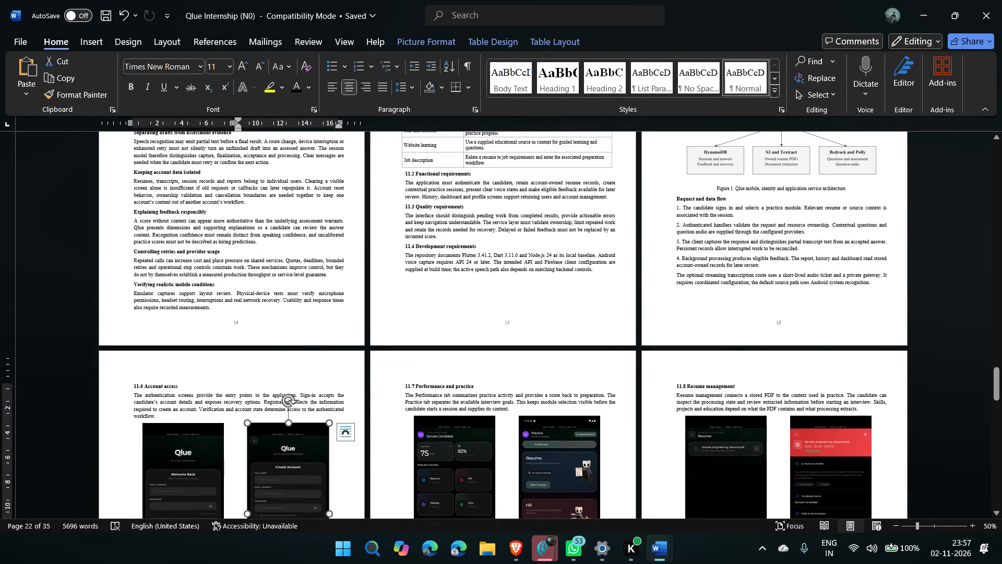
scroll(445, 360, down, 3)
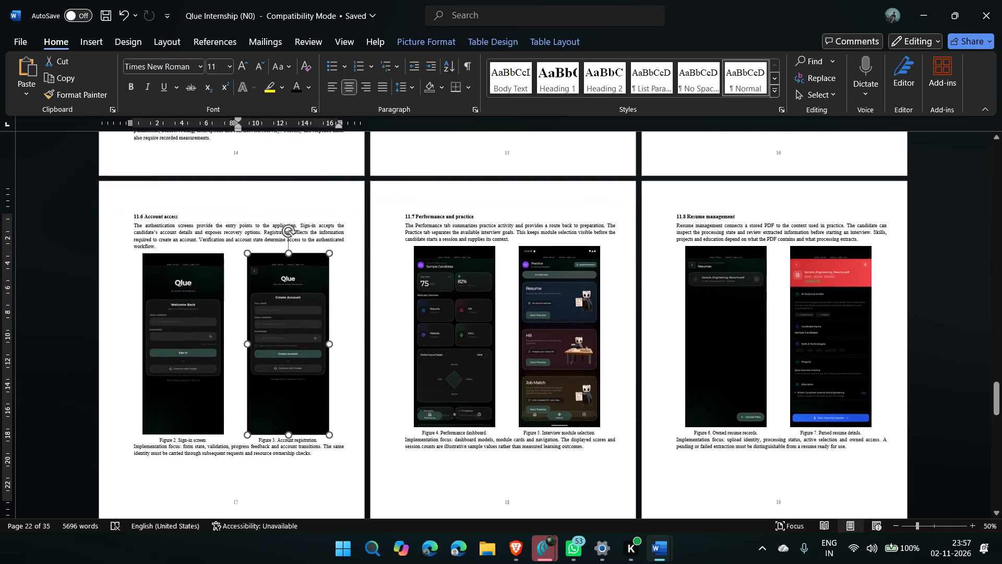
scroll(550, 210, down, 5)
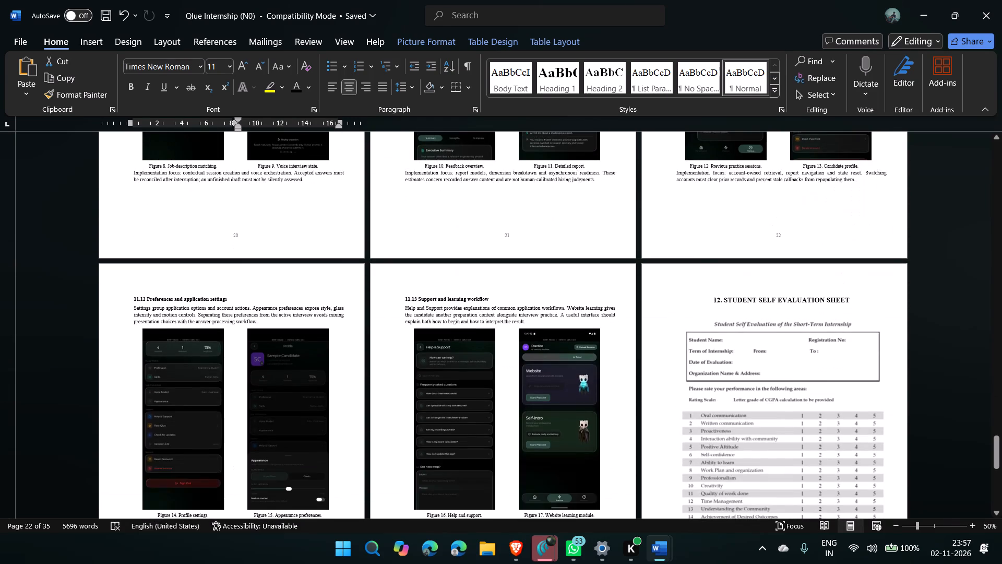
scroll(550, 210, down, 1)
click(566, 233)
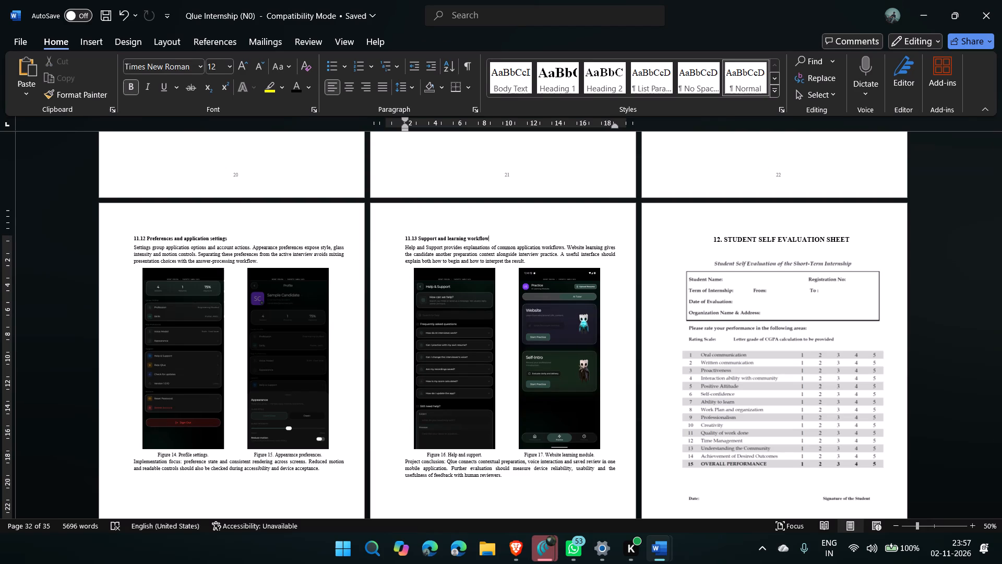
Return to sections 11.6 Account access, 11.7 Performance and practice and 11.8 Resume management, and check their paragraphs and figure layout.
scroll(566, 233, up, 4)
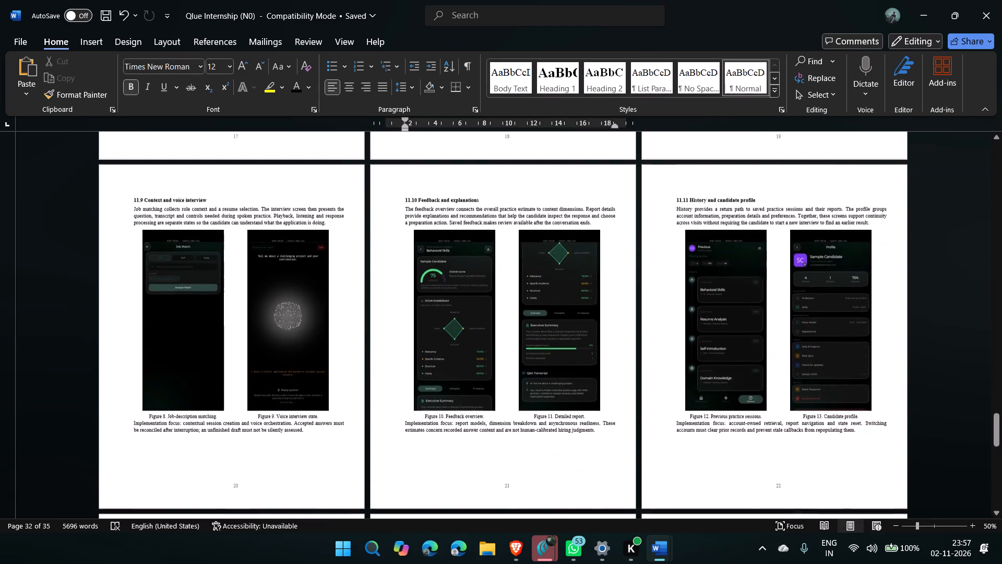
scroll(566, 233, up, 4)
scroll(566, 233, down, 1)
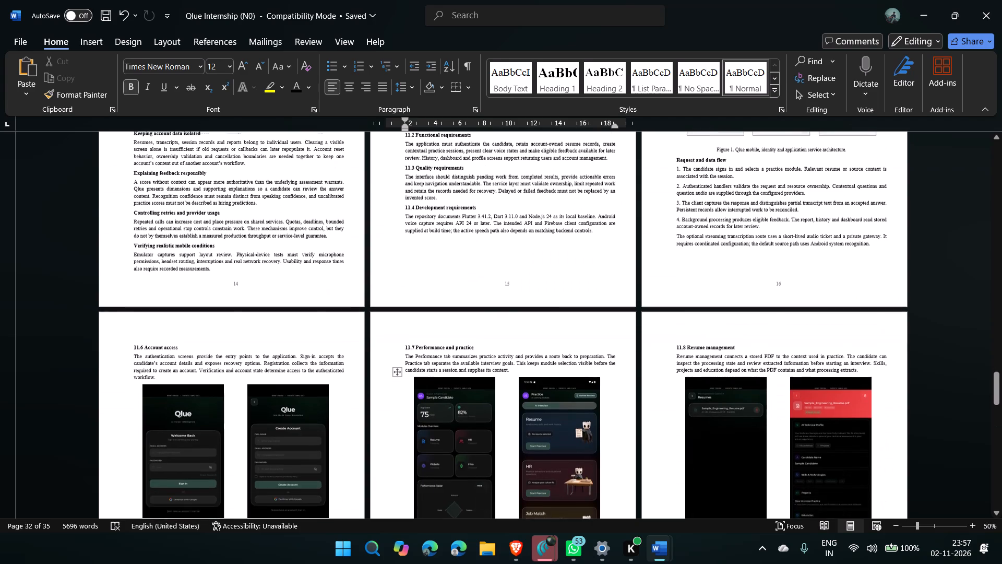
scroll(566, 233, down, 1)
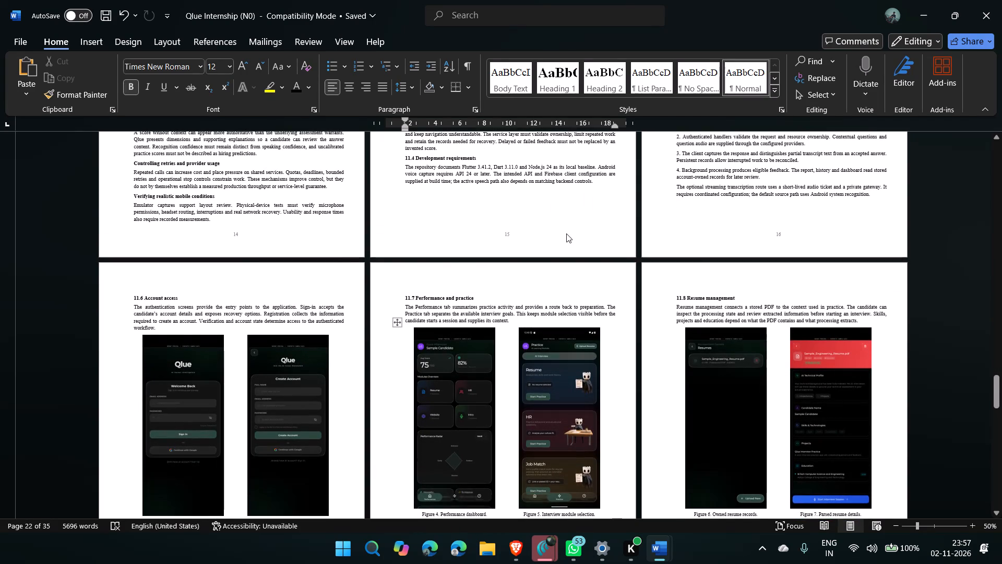
scroll(566, 233, down, 2)
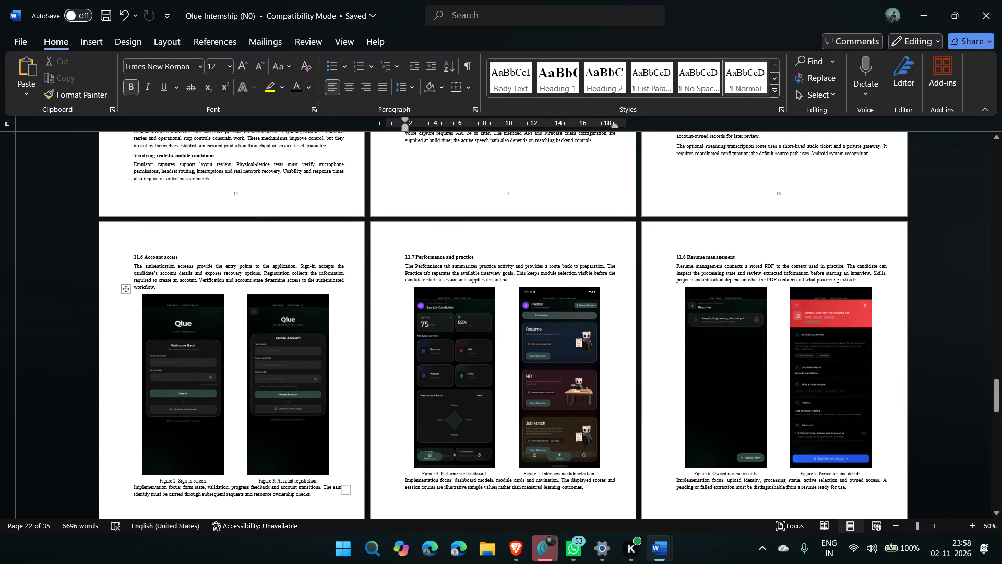
click(170, 261)
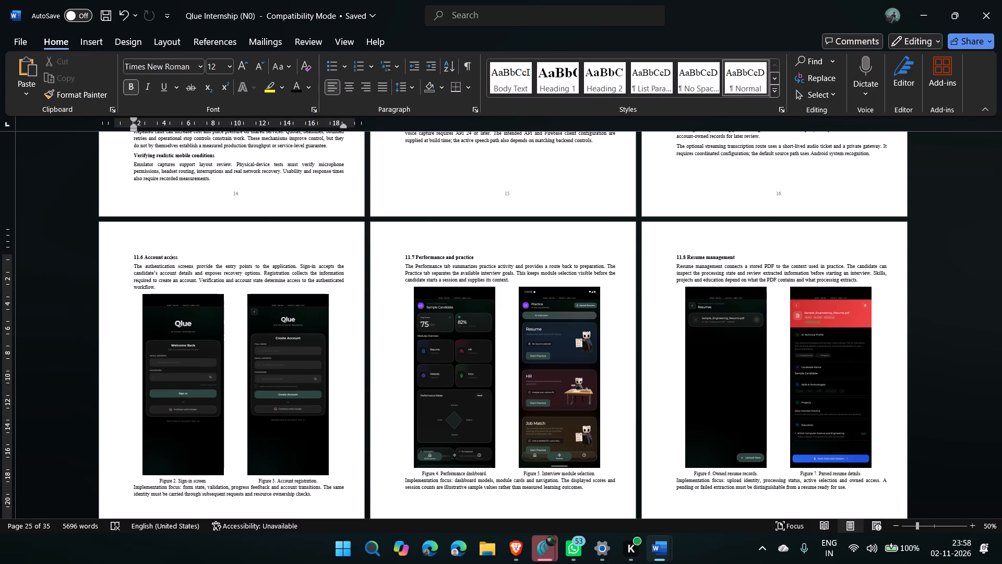
click(657, 372)
scroll(752, 199, down, 1)
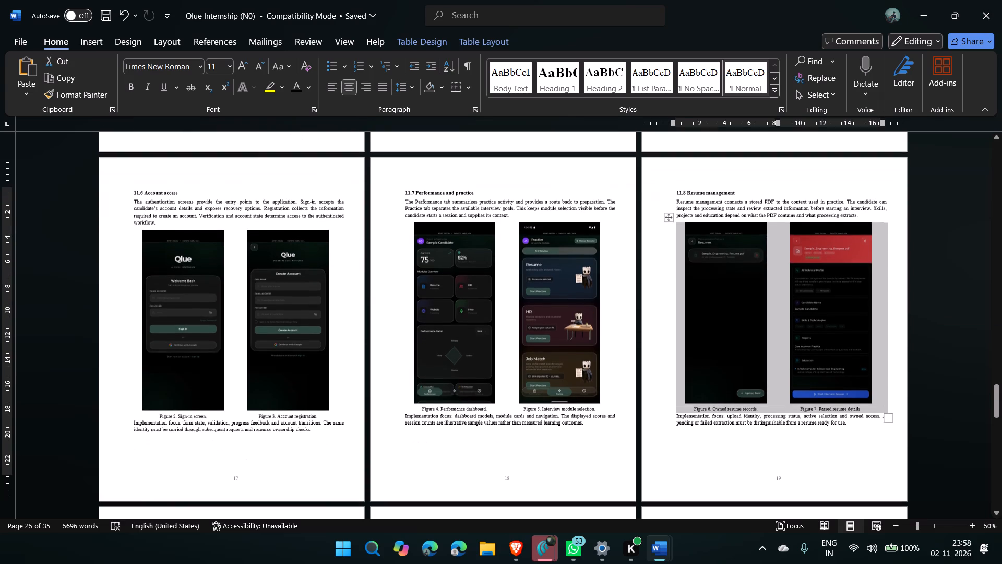
click(523, 188)
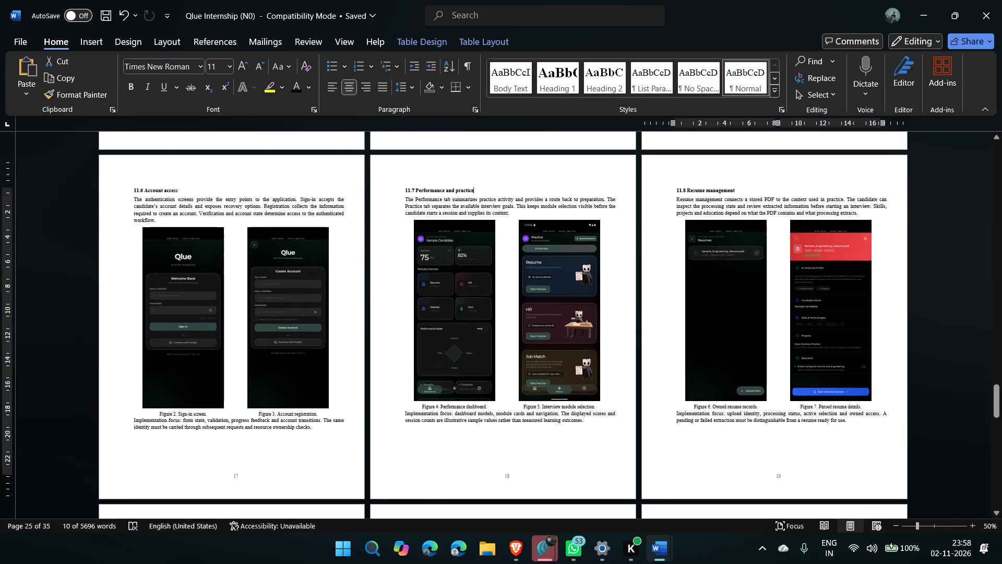
click(495, 215)
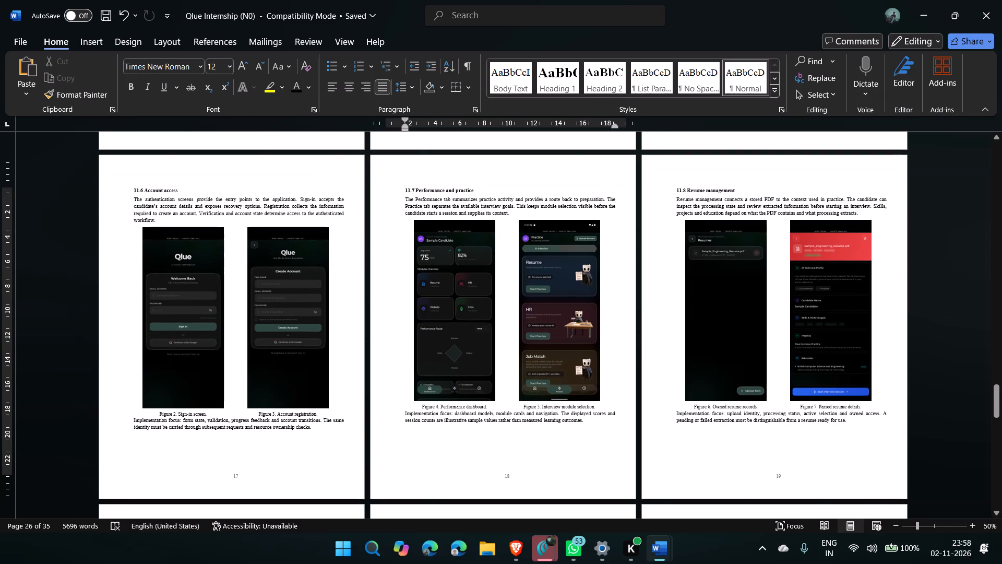
click(784, 198)
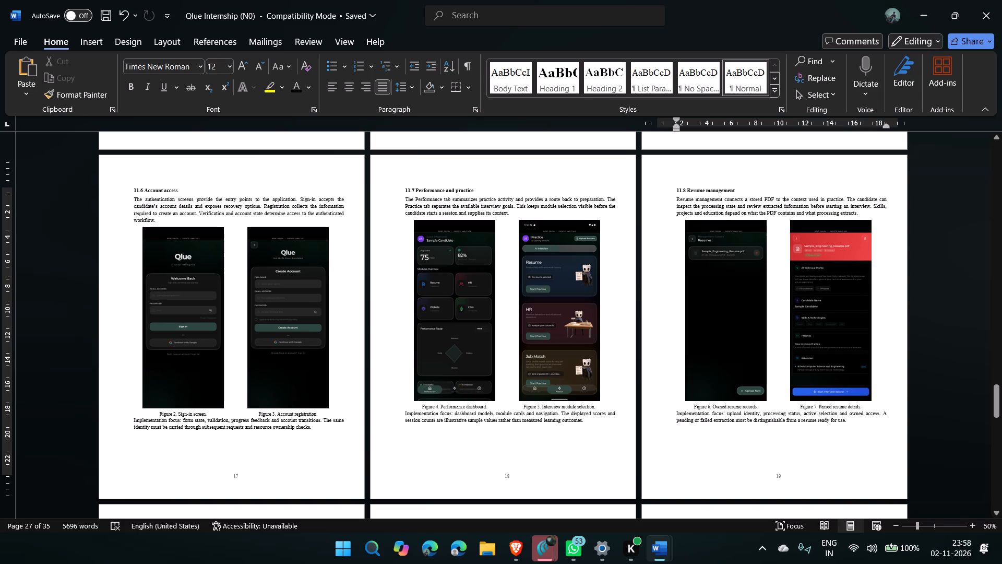
click(567, 202)
scroll(567, 202, up, 5)
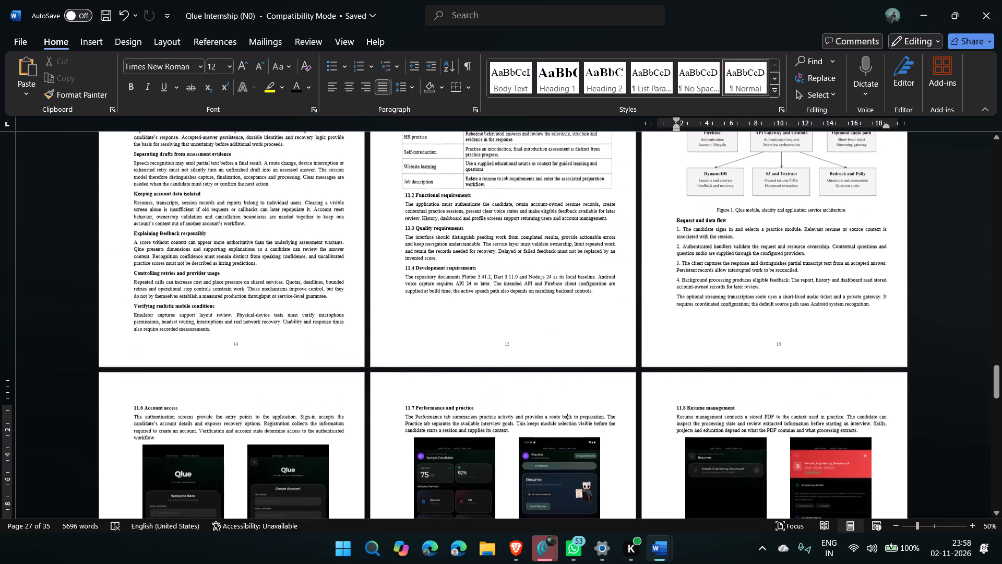
scroll(567, 202, down, 3)
click(530, 224)
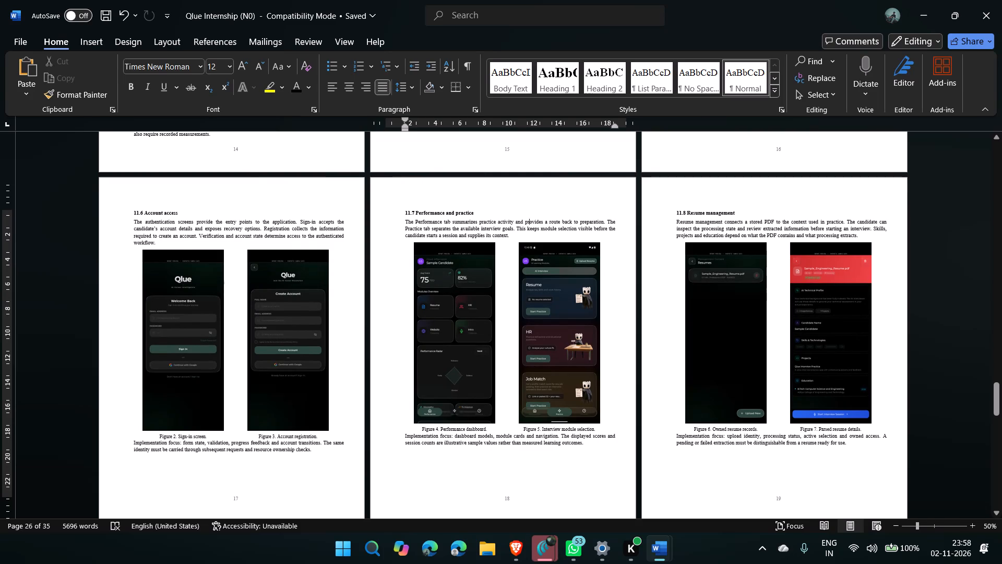
click(531, 229)
click(794, 228)
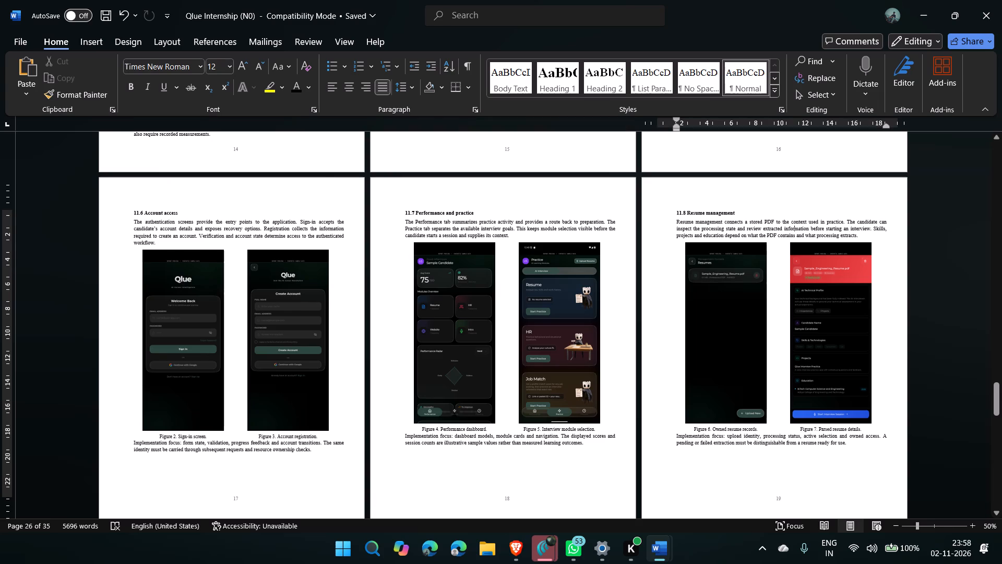
Check the paragraphs and figure layout of sections 11.9 Context and voice interview to 11.13 Support and learning workflow.
scroll(794, 228, down, 5)
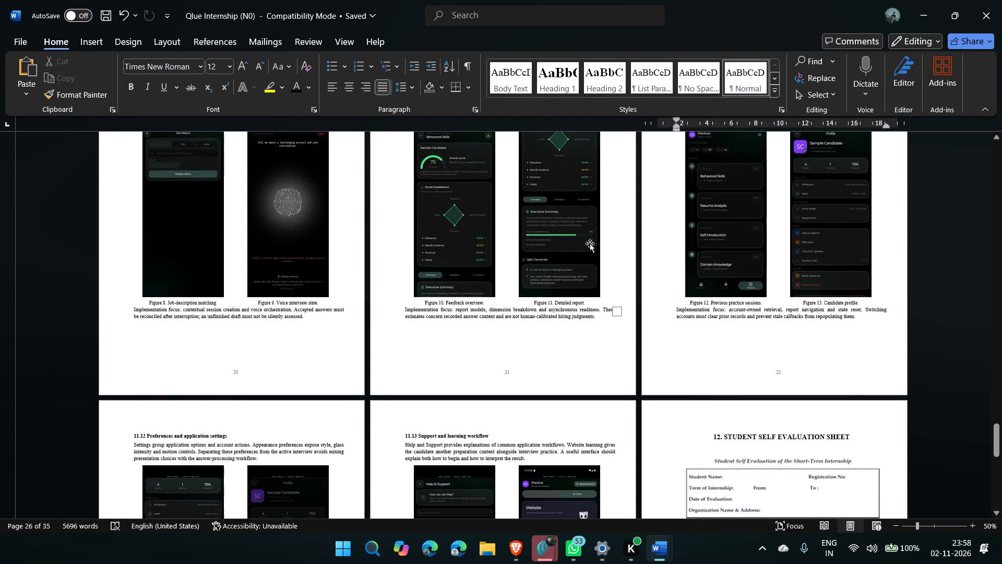
scroll(590, 243, up, 2)
click(312, 208)
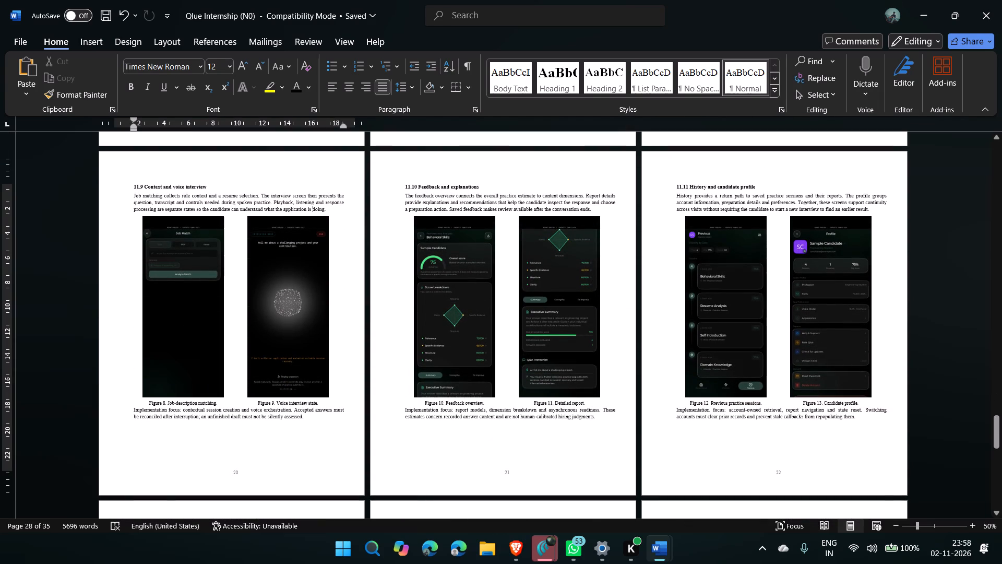
click(461, 195)
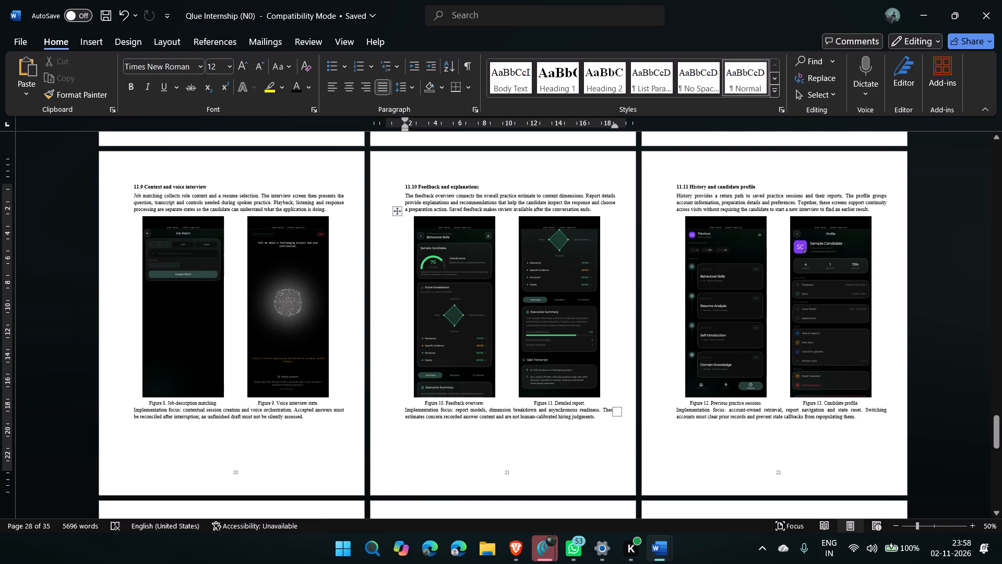
scroll(516, 258, down, 2)
scroll(516, 258, up, 1)
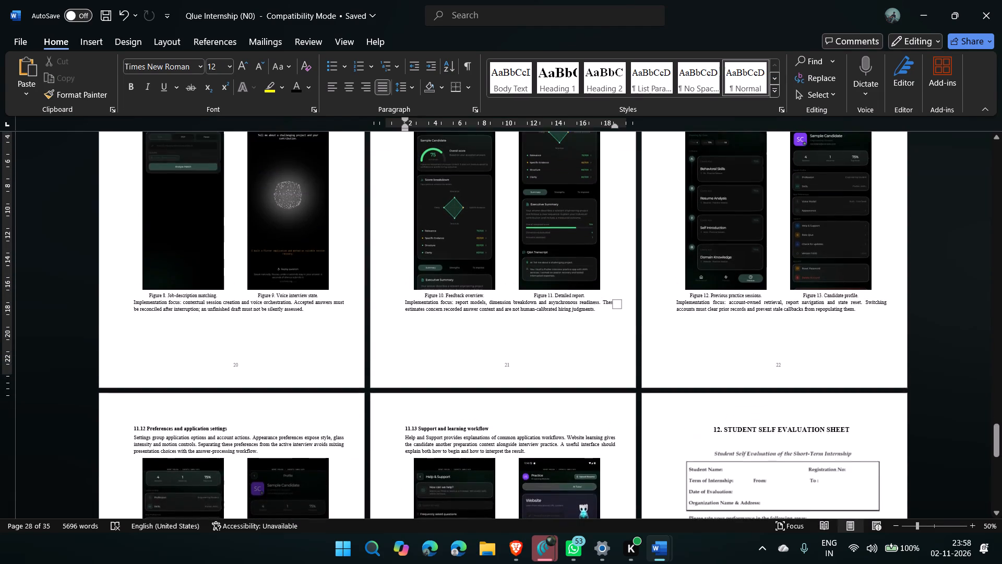
scroll(516, 258, up, 2)
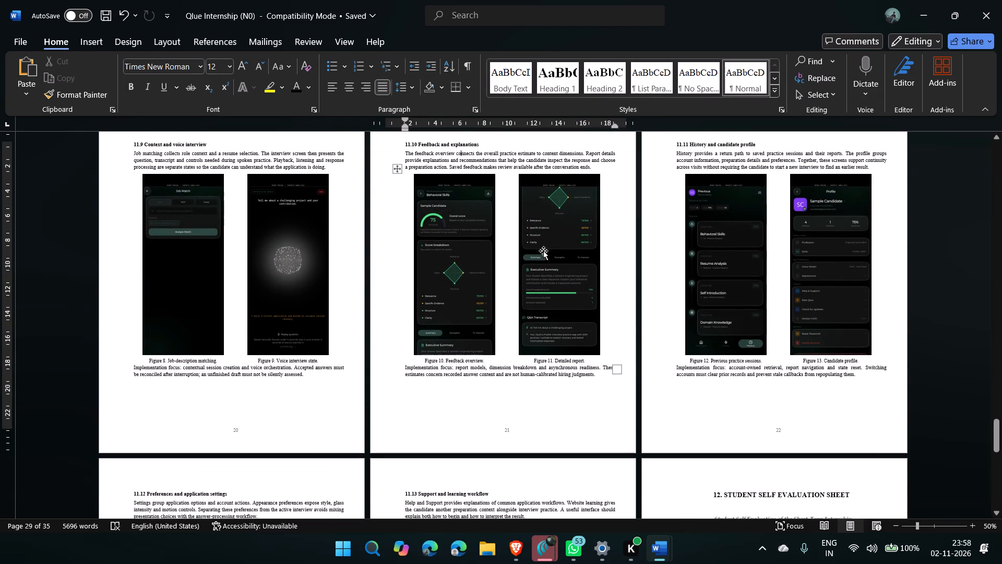
scroll(565, 302, up, 1)
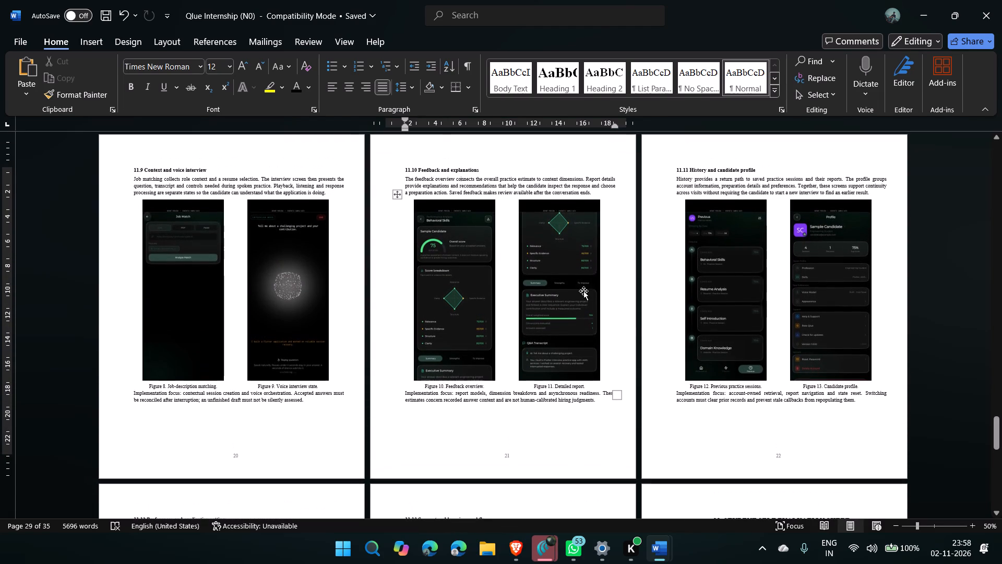
click(764, 189)
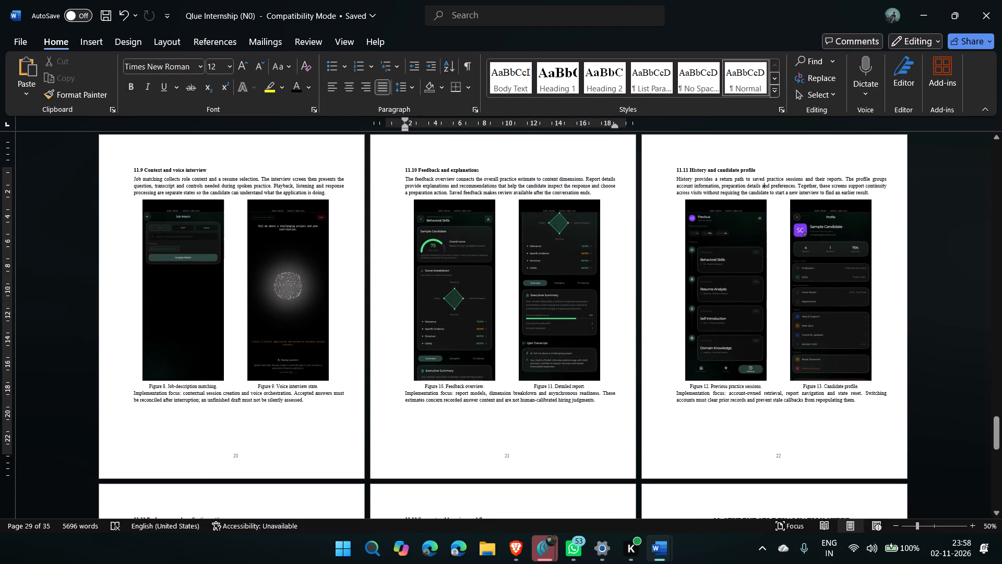
scroll(764, 189, down, 5)
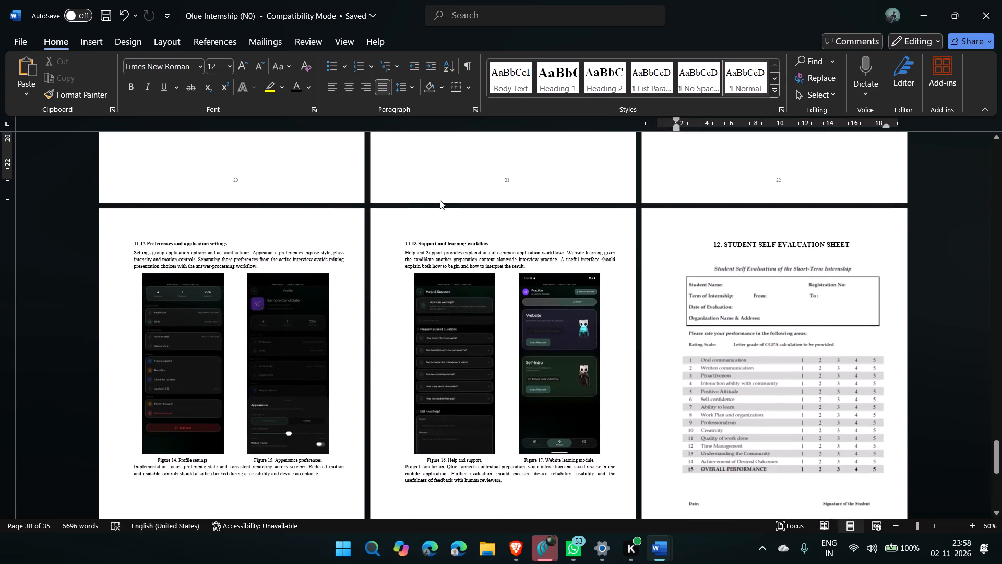
click(299, 251)
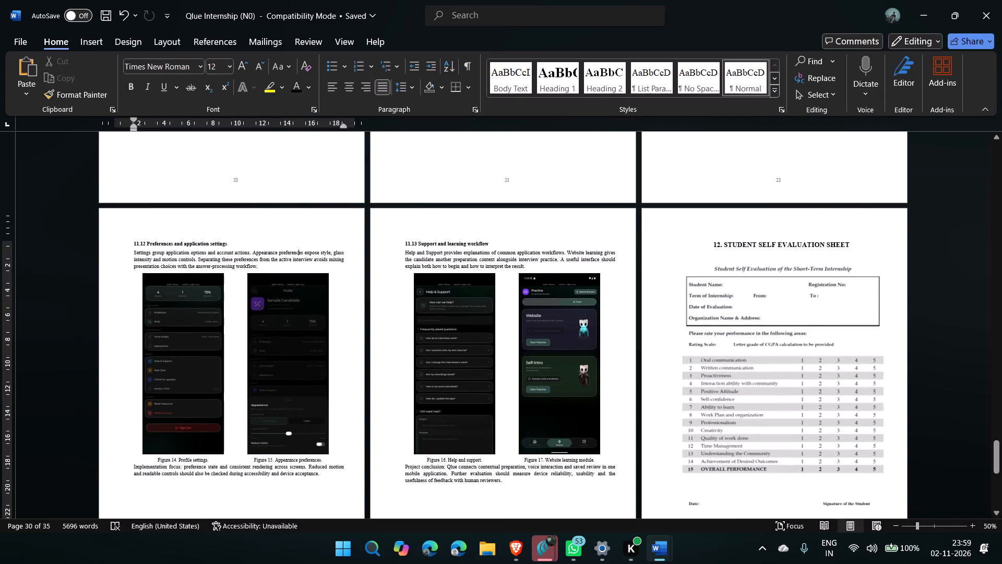
click(506, 258)
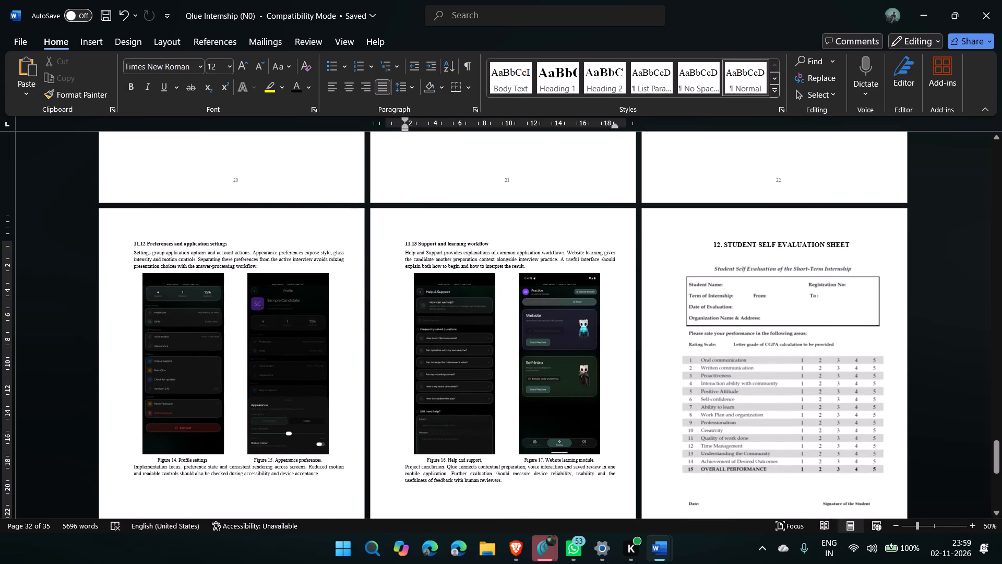
Check chapter 13, Photos & Links, and the project references page at the end of the N0 report.
scroll(506, 258, down, 4)
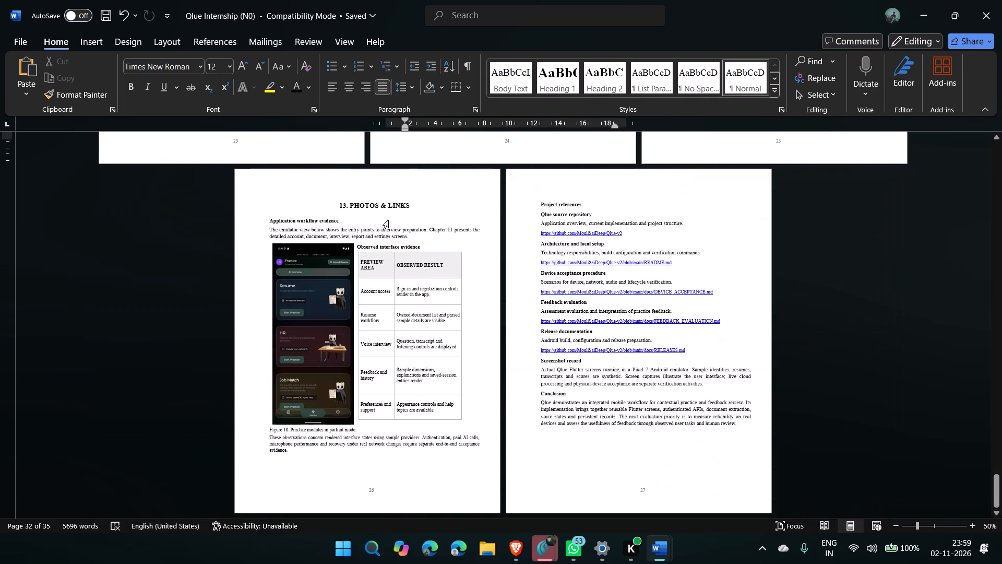
click(405, 227)
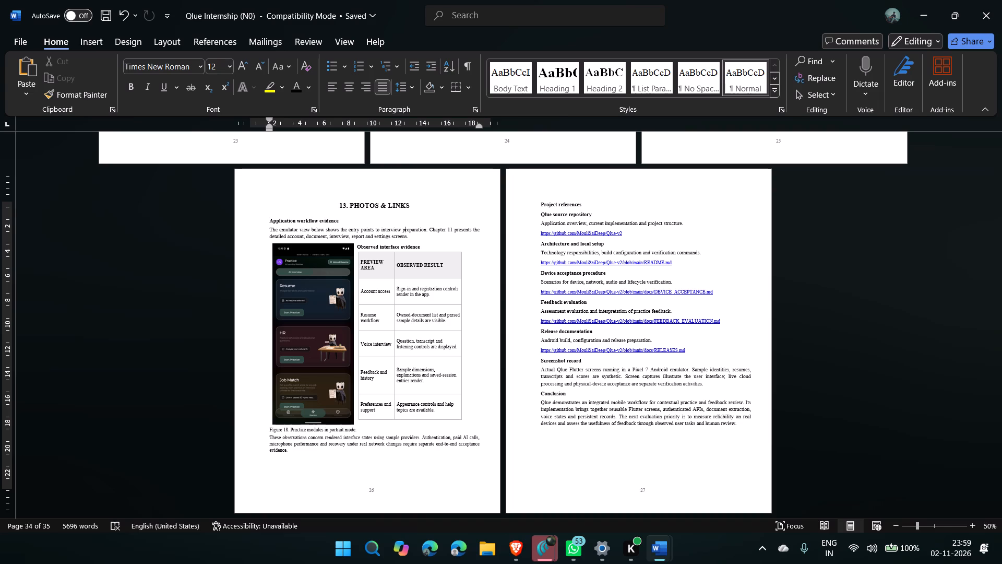
Set both Word reports aside, switch to the Qlue Internship (N0) PDF in Comet and skim it from the cover to the last page.
click(926, 2)
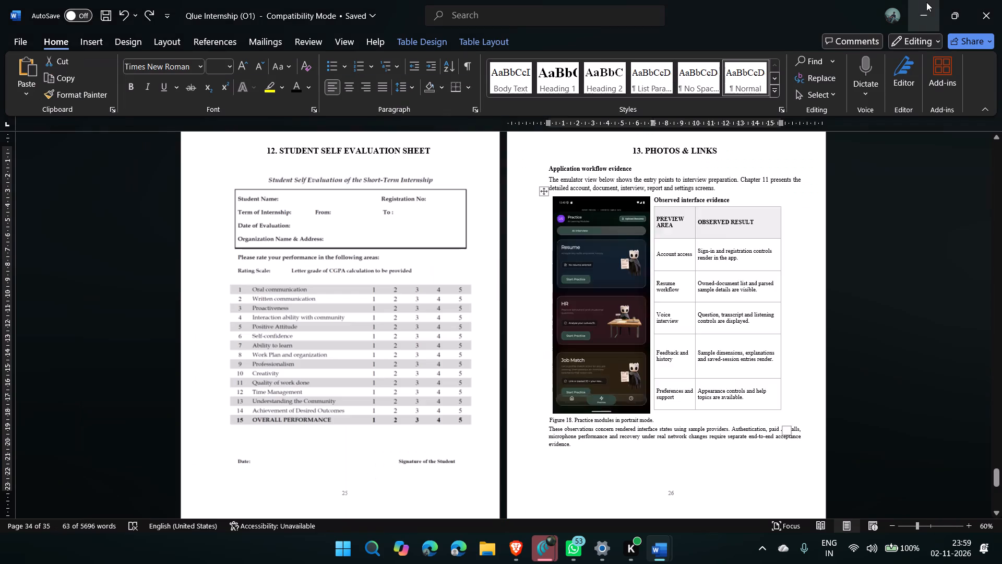
click(920, 17)
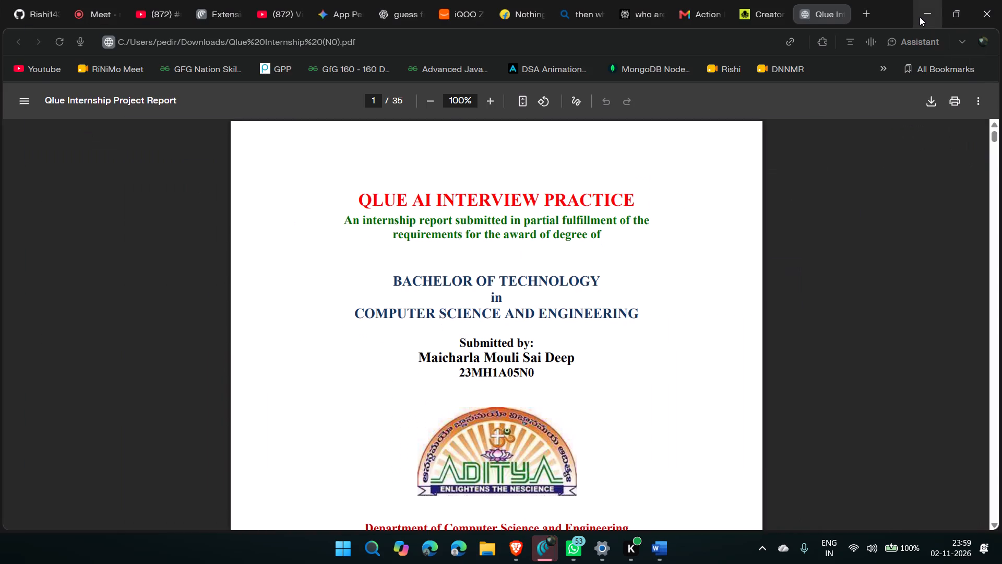
scroll(622, 449, down, 17)
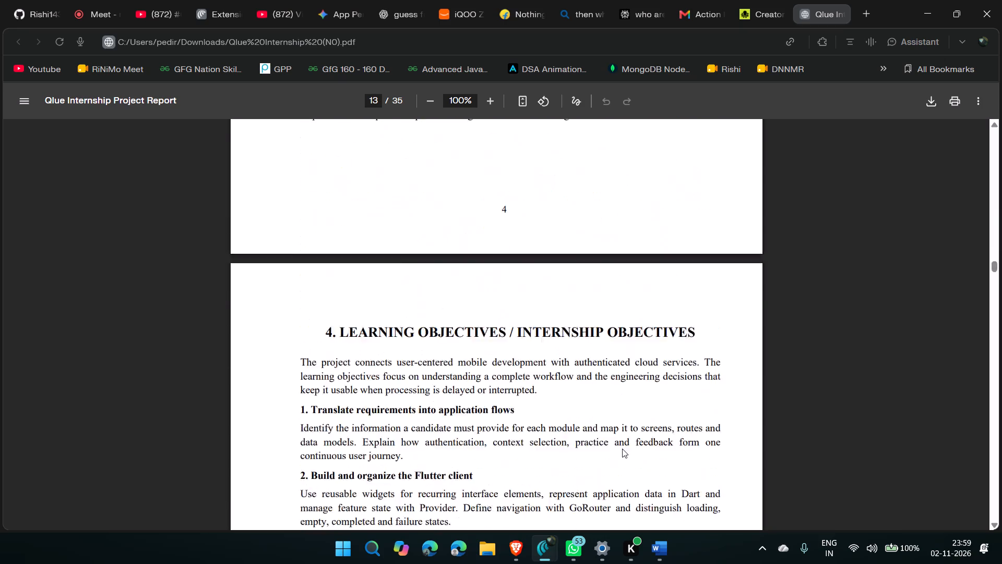
scroll(622, 449, down, 11)
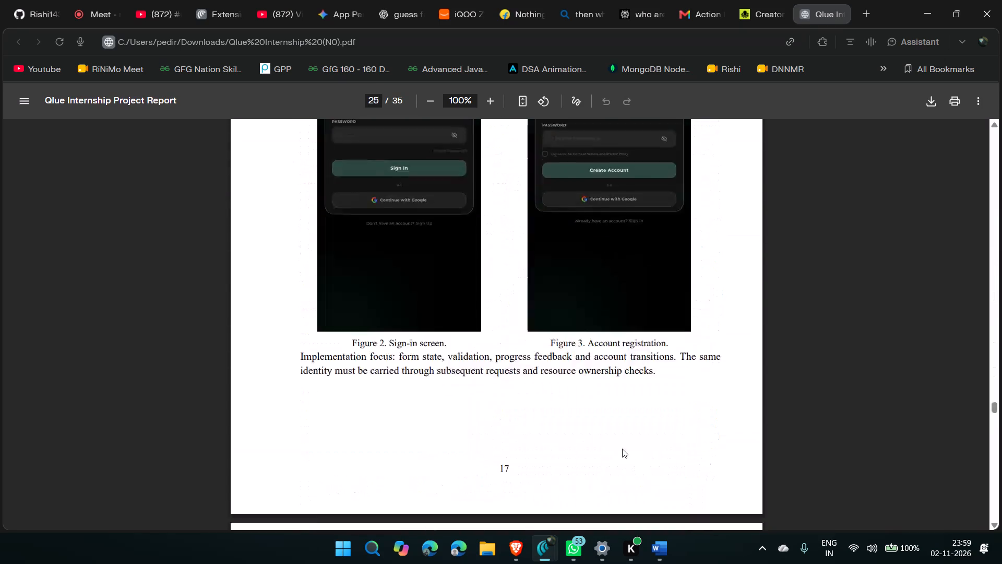
scroll(622, 449, down, 10)
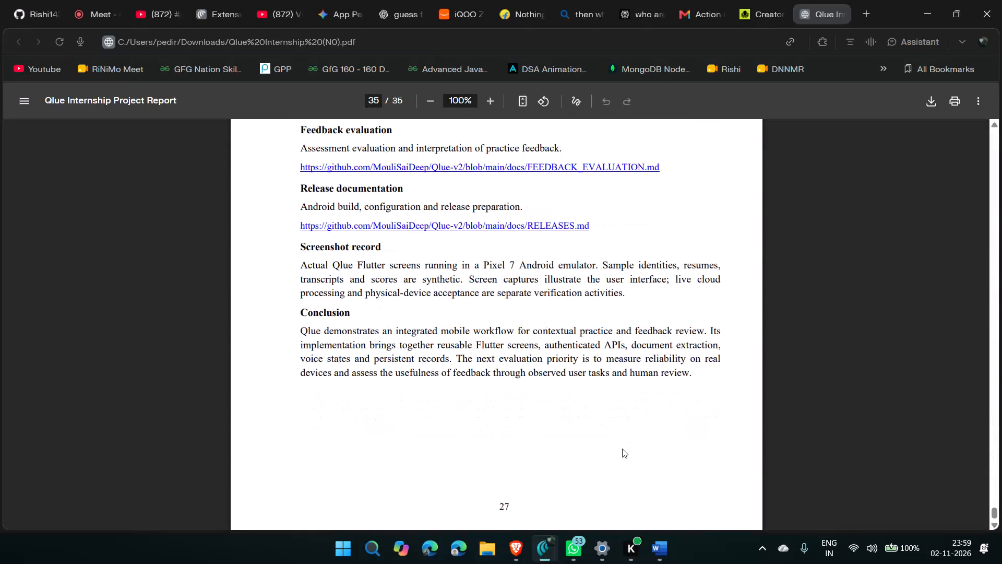
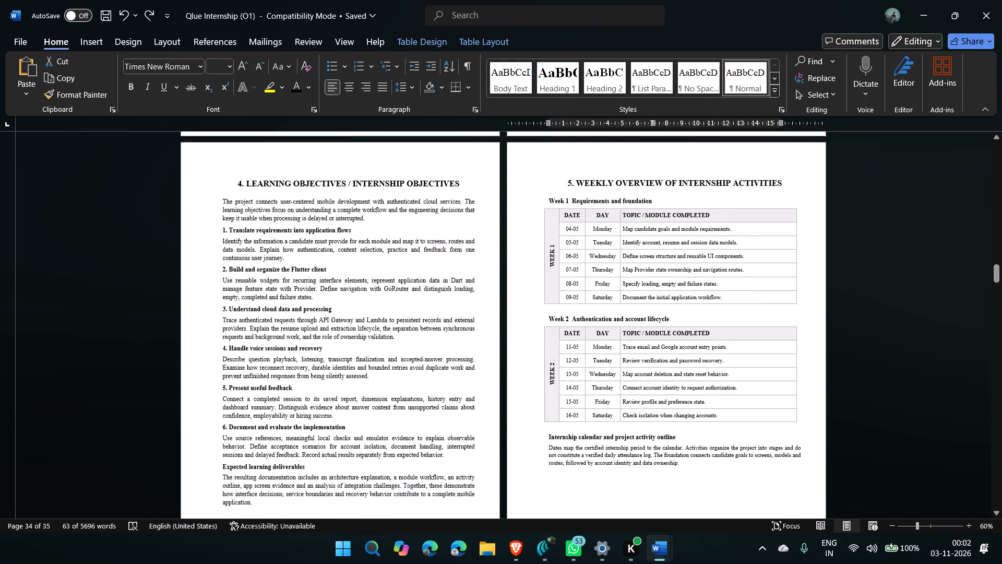
Switch to the Qlue Internship (O1) report in Word and check the details on its front certificate and declaration pages.
scroll(666, 402, up, 9)
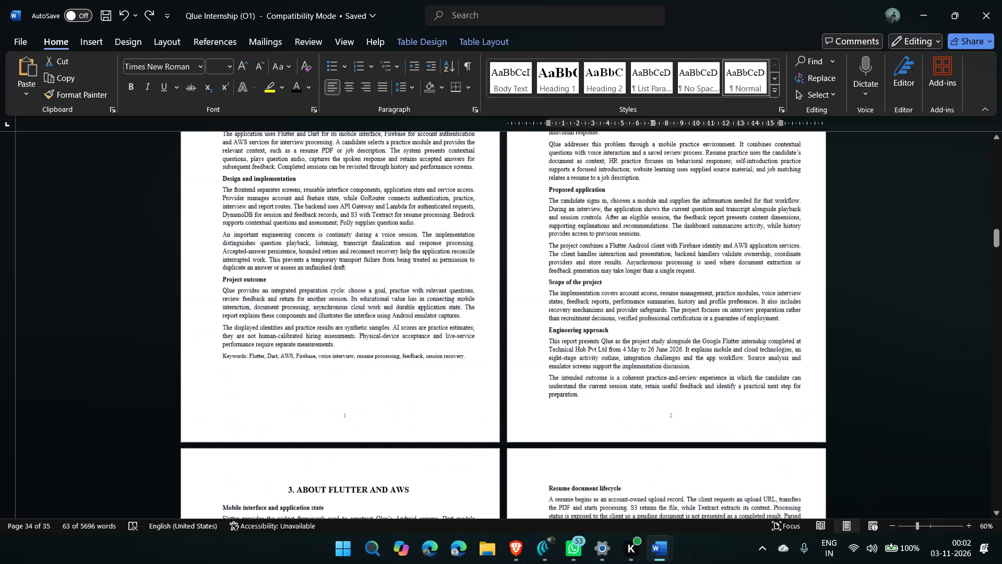
scroll(666, 402, up, 2)
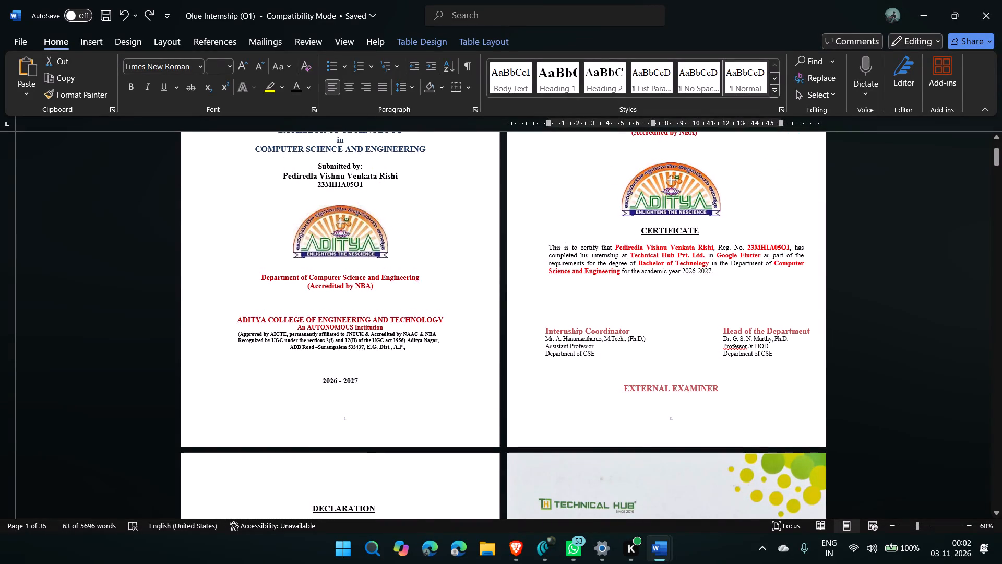
ctrl+scroll(609, 333, up, 5)
scroll(720, 455, down, 5)
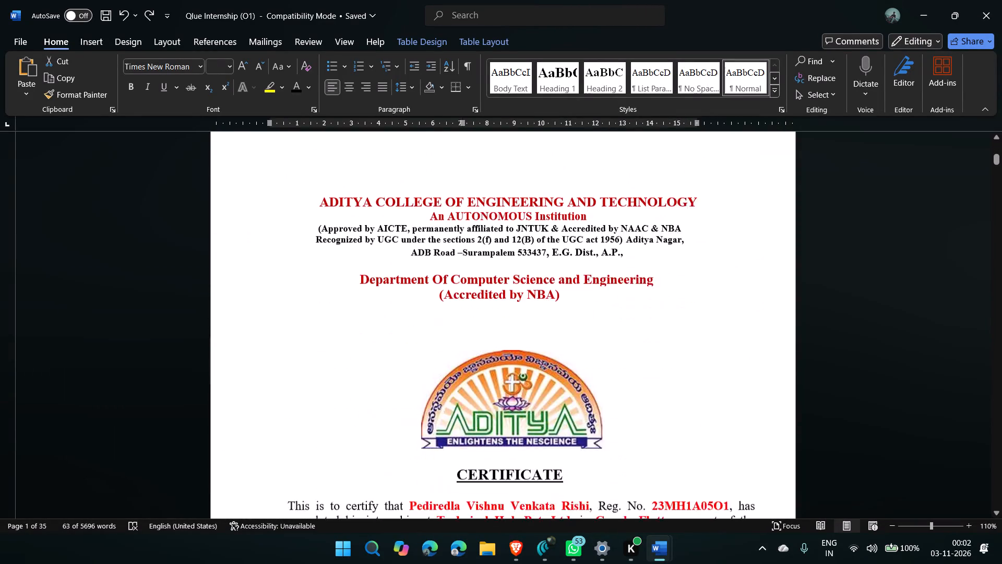
scroll(720, 455, down, 2)
scroll(720, 455, up, 1)
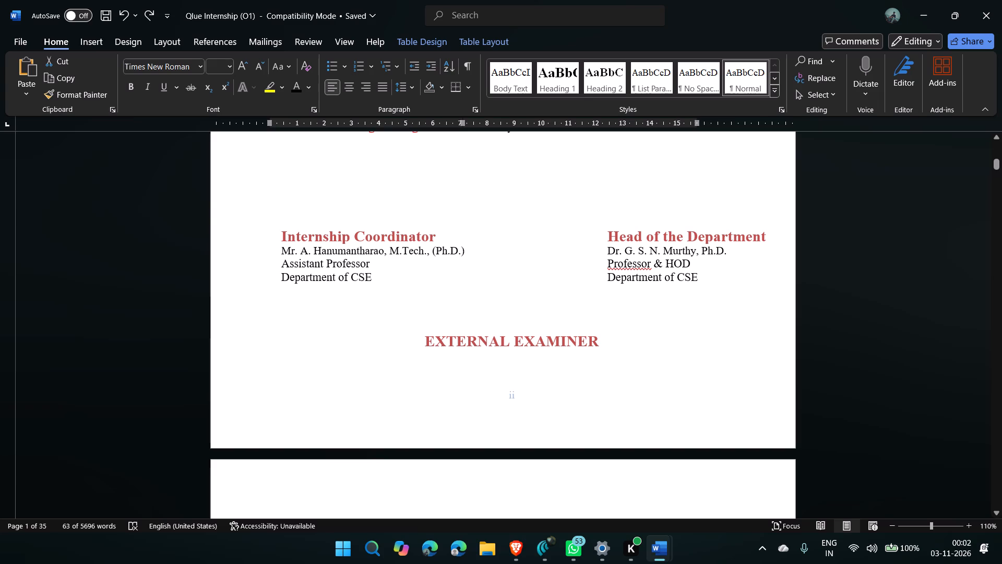
scroll(445, 293, down, 1)
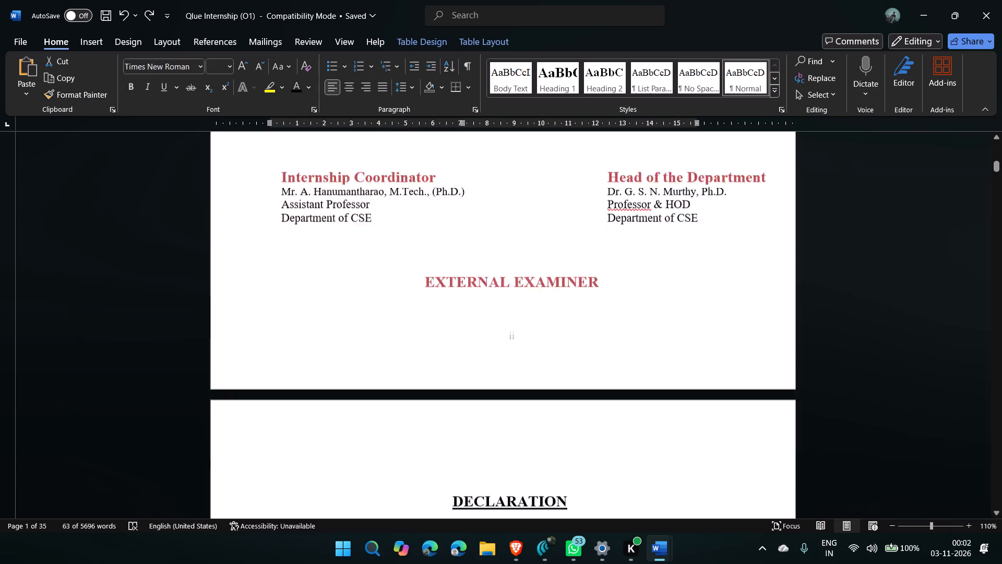
scroll(445, 293, down, 3)
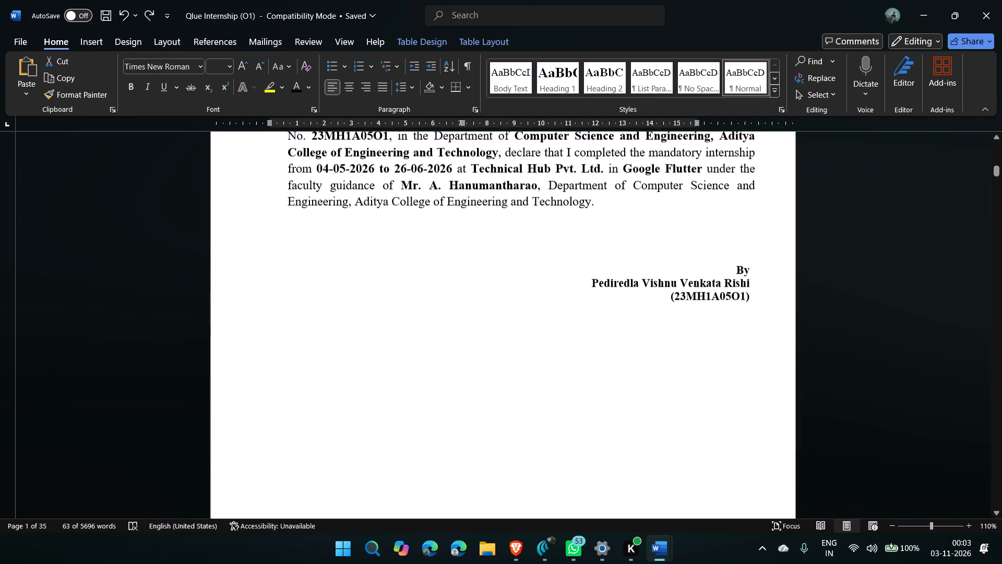
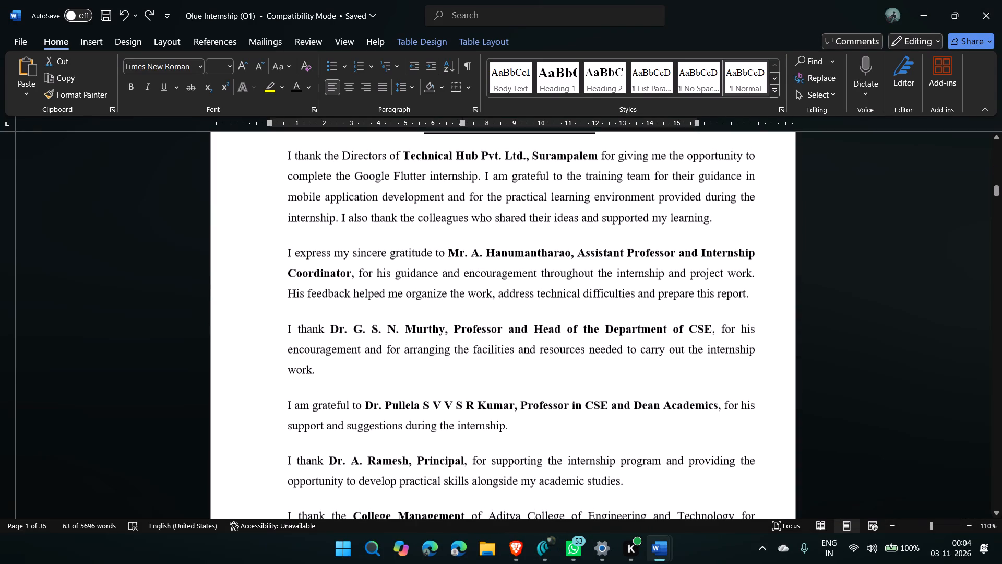
Review the acknowledgement page of the Qlue Internship (O1) report from its heading.
scroll(685, 327, up, 1)
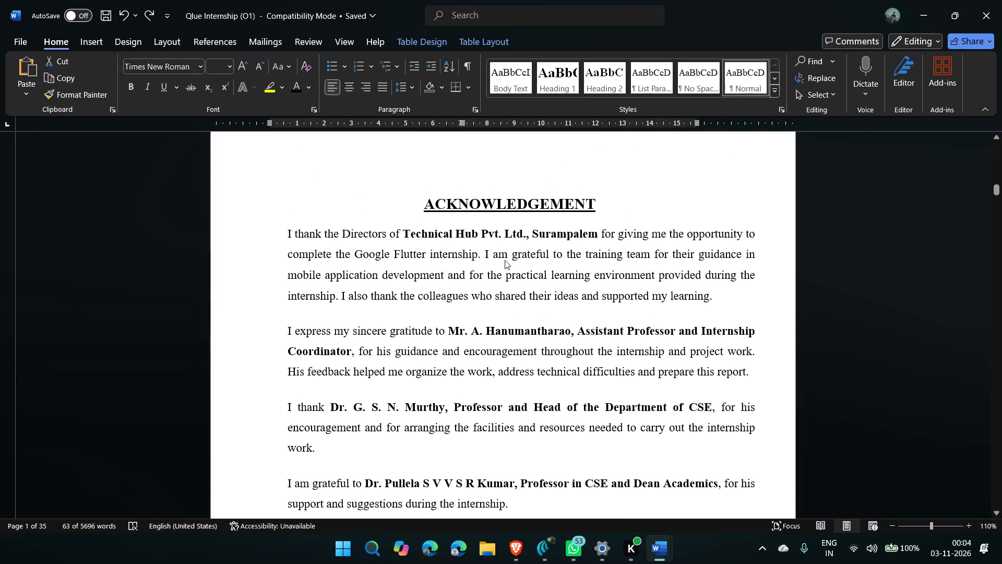
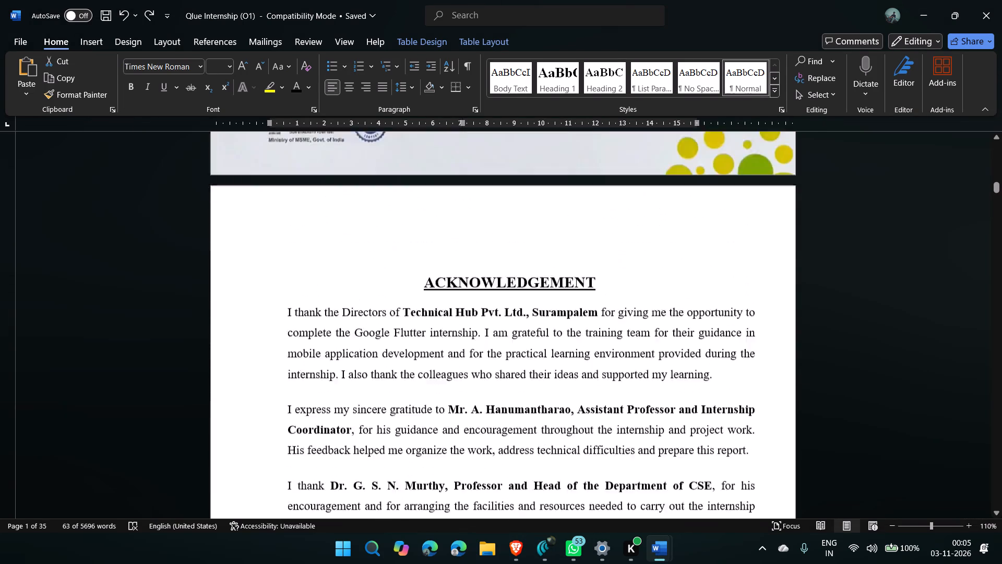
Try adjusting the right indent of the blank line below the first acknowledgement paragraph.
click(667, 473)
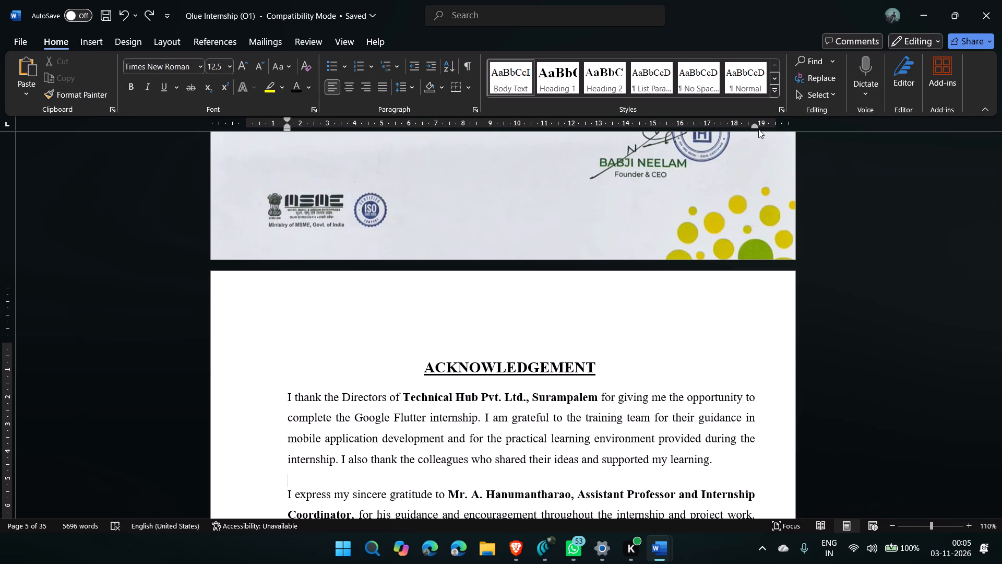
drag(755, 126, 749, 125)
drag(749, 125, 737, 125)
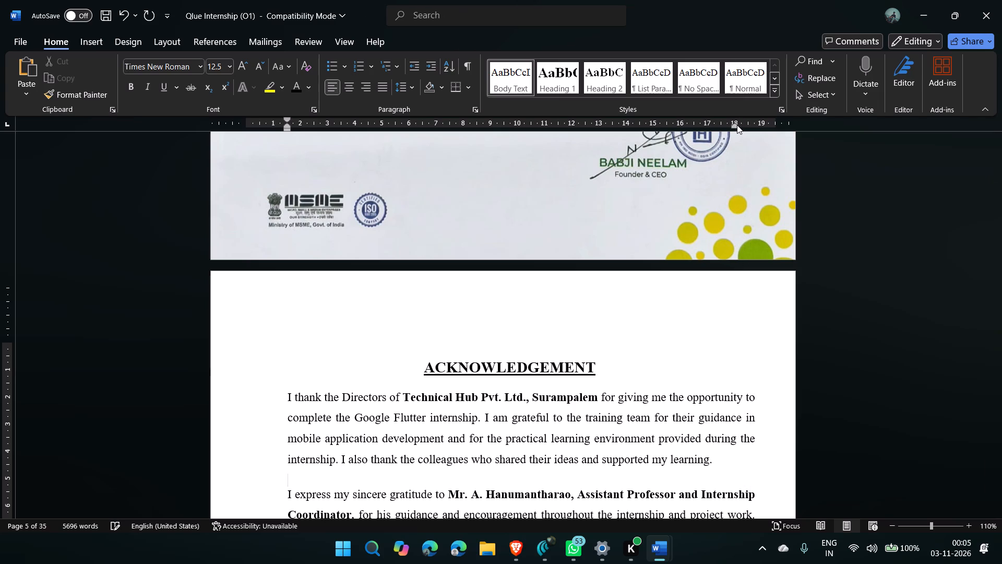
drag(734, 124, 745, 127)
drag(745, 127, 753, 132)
Compare the acknowledgement page's layout with the other front pages, the index and the abstract of the report.
scroll(586, 327, down, 3)
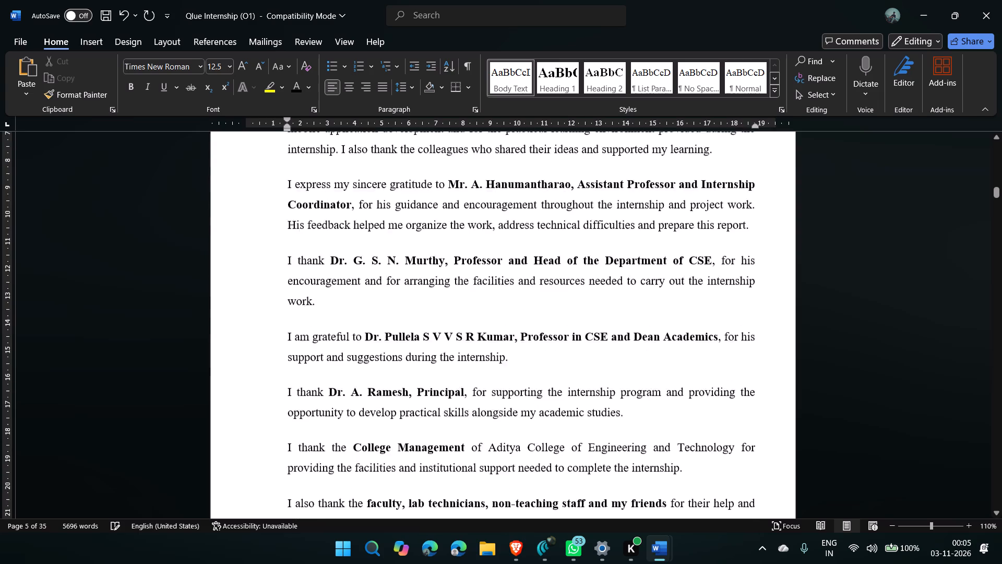
scroll(586, 327, down, 1)
ctrl+scroll(586, 327, down, 3)
scroll(586, 327, up, 2)
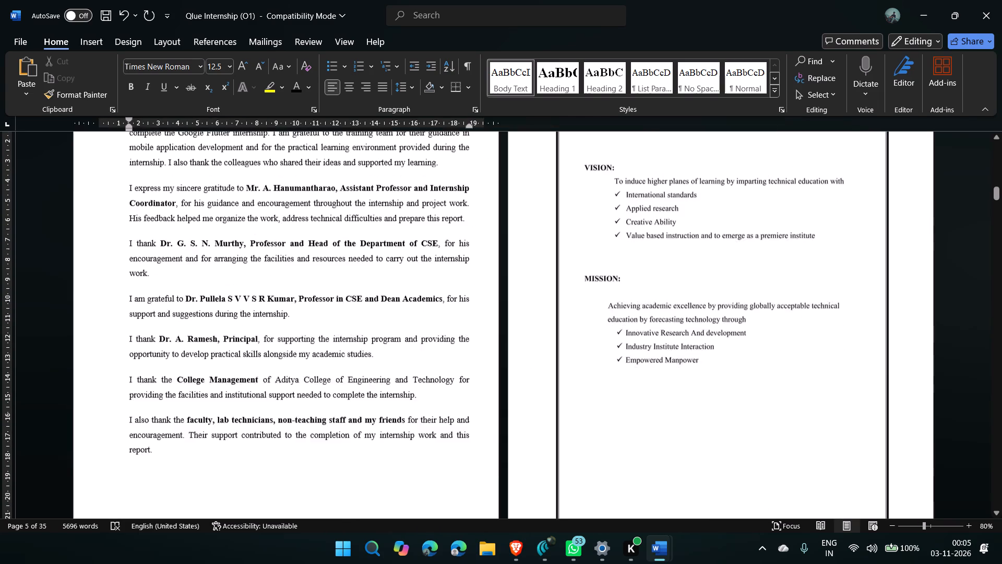
ctrl+scroll(586, 327, down, 4)
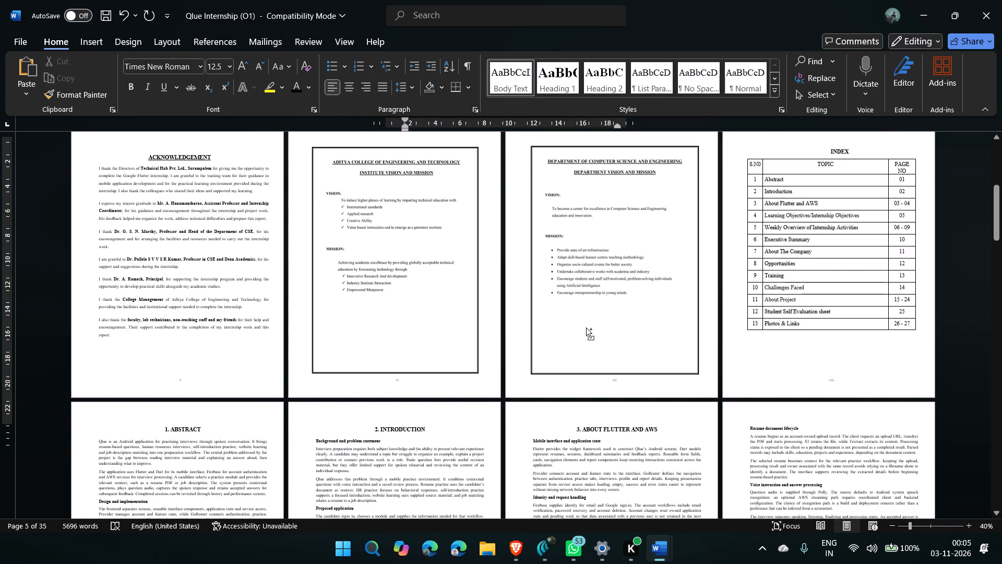
ctrl+scroll(586, 327, down, 1)
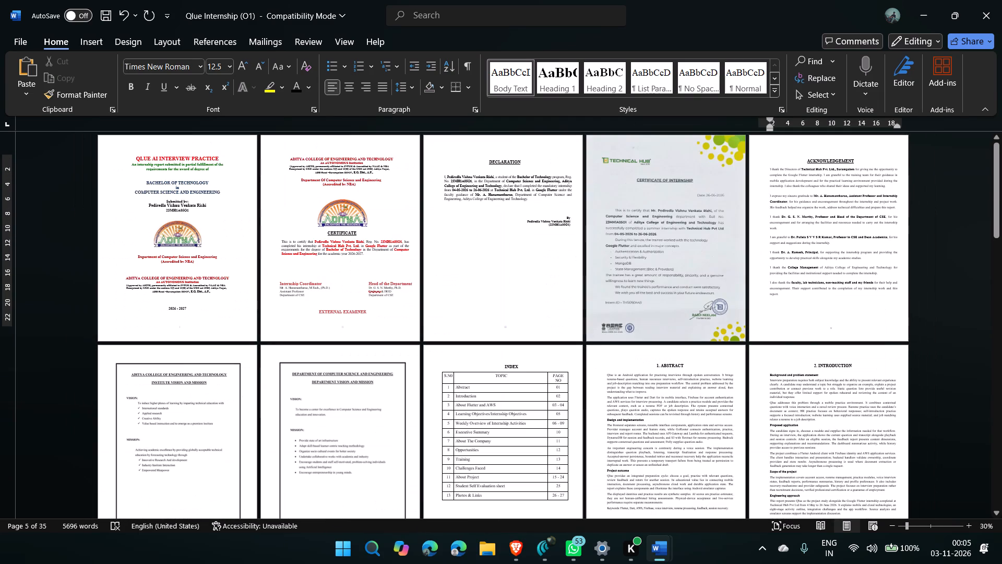
click(729, 368)
click(731, 378)
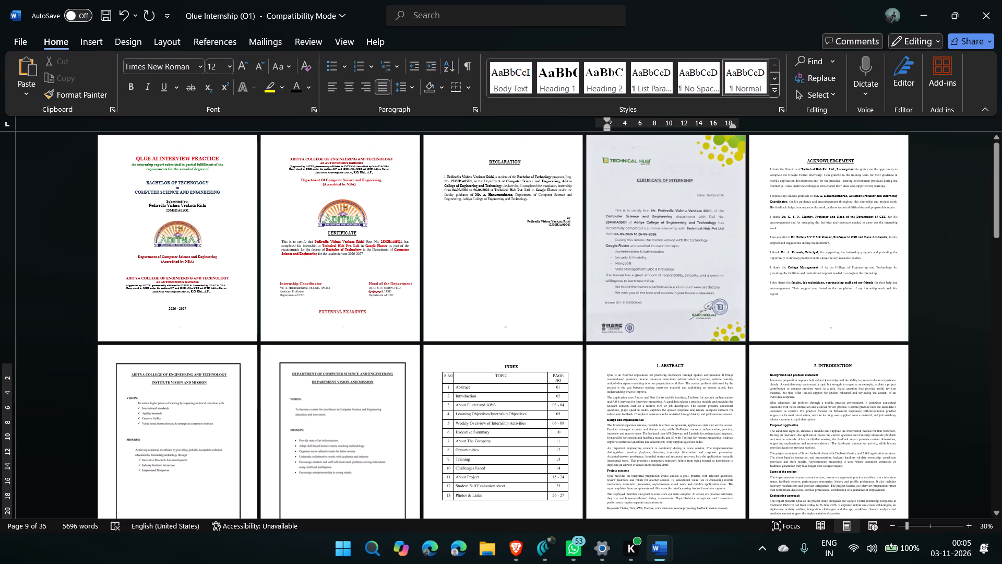
ctrl+scroll(731, 378, up, 5)
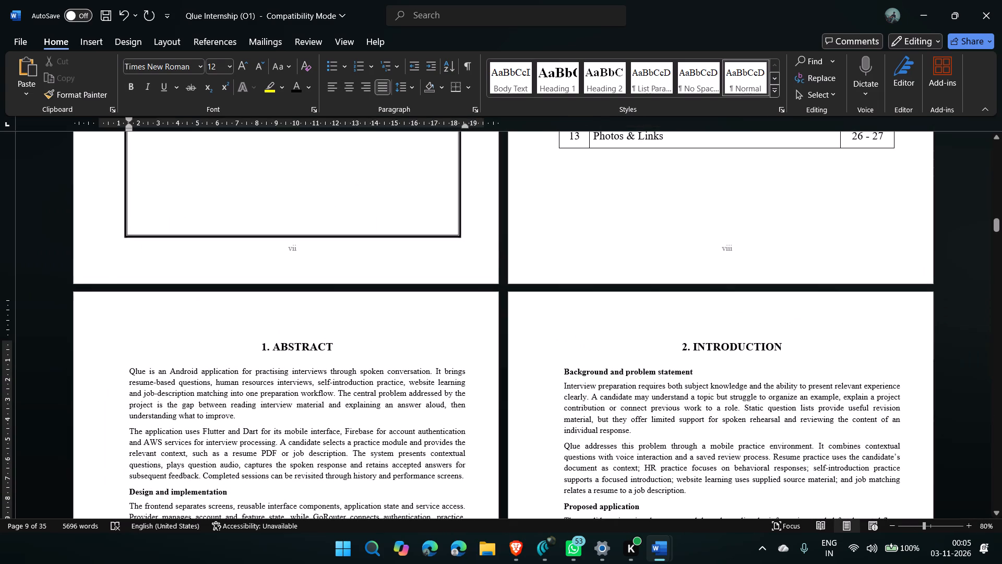
scroll(747, 383, up, 7)
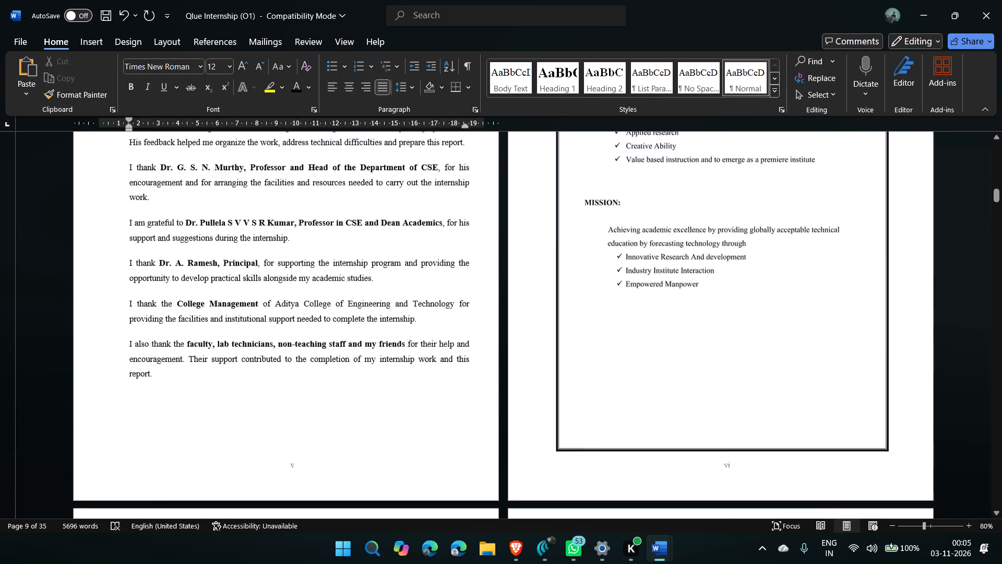
scroll(747, 383, up, 1)
scroll(399, 400, down, 1)
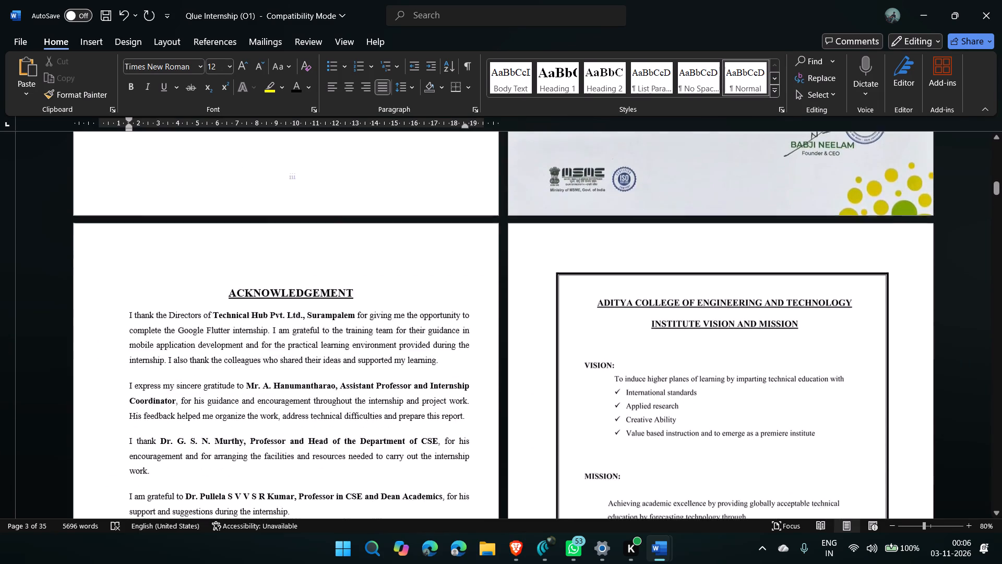
scroll(399, 400, down, 1)
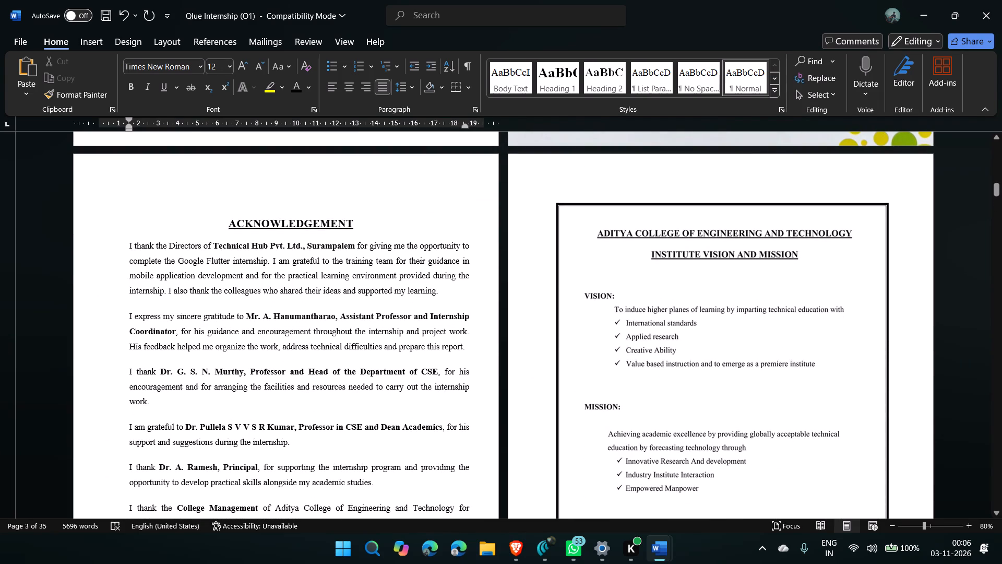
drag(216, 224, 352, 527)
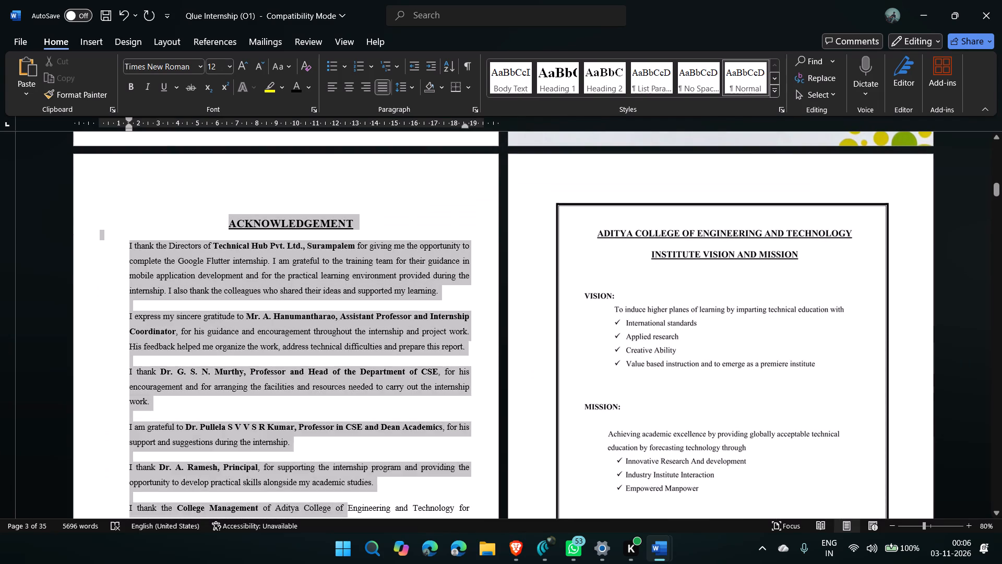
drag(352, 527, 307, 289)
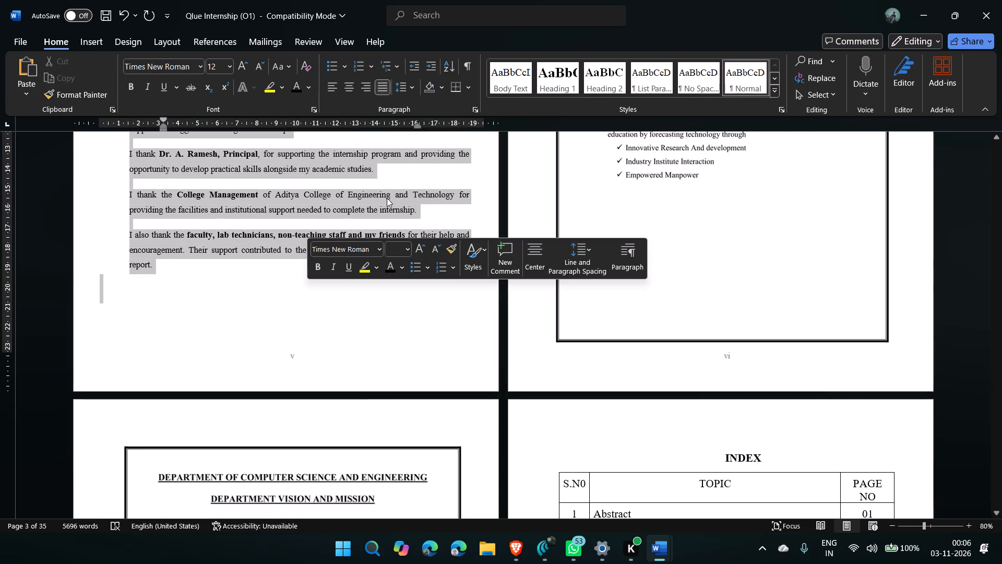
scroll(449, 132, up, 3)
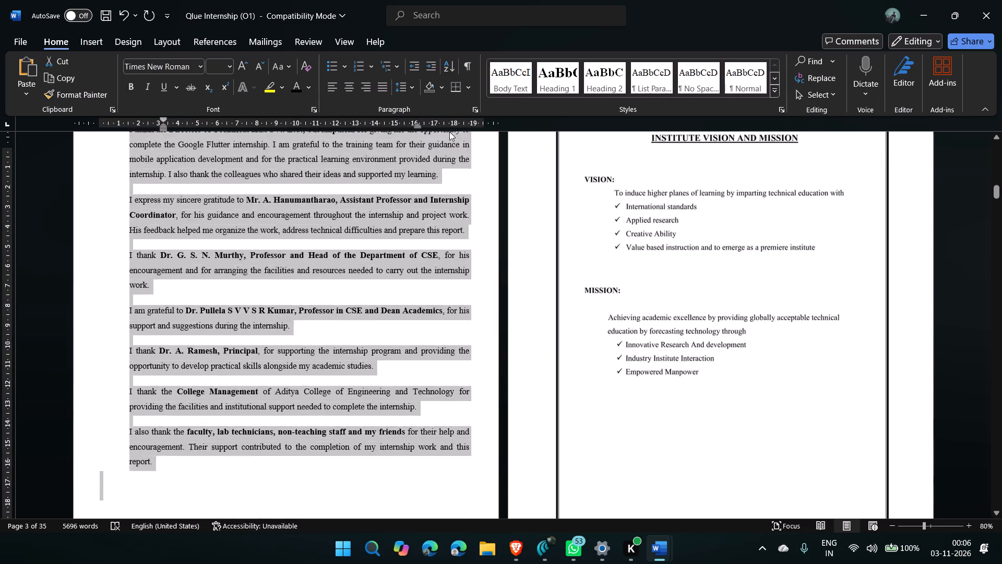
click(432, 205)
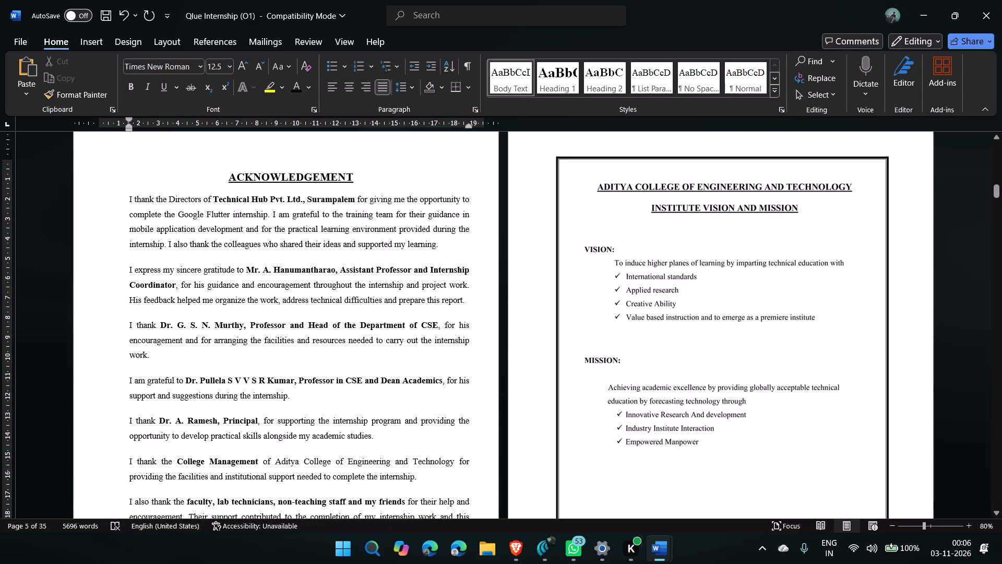
Reduce the right indent of all acknowledgement body paragraphs, excluding the heading, to about the 18.3 cm ruler mark.
drag(126, 198, 299, 498)
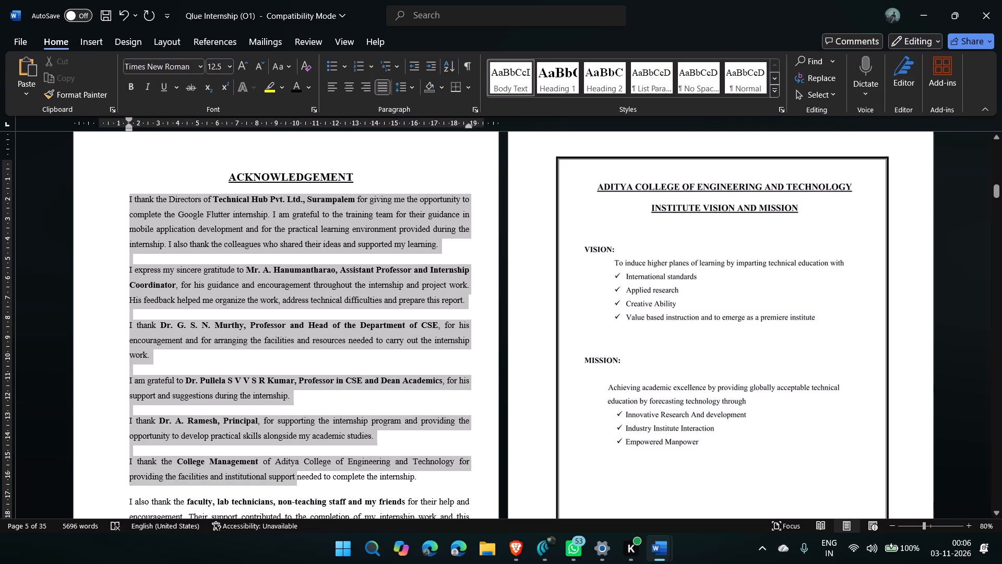
drag(299, 498, 279, 170)
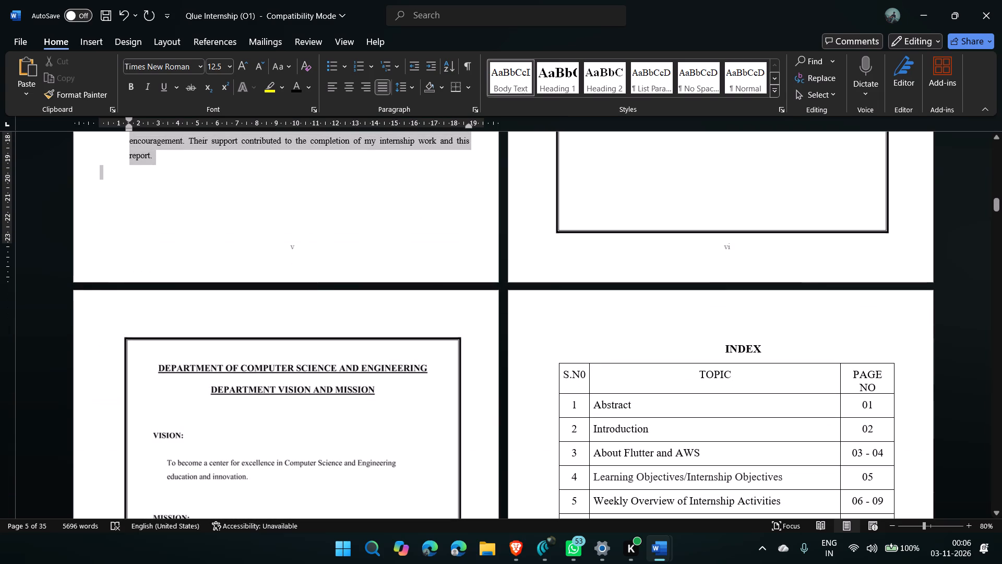
drag(279, 170, 291, 163)
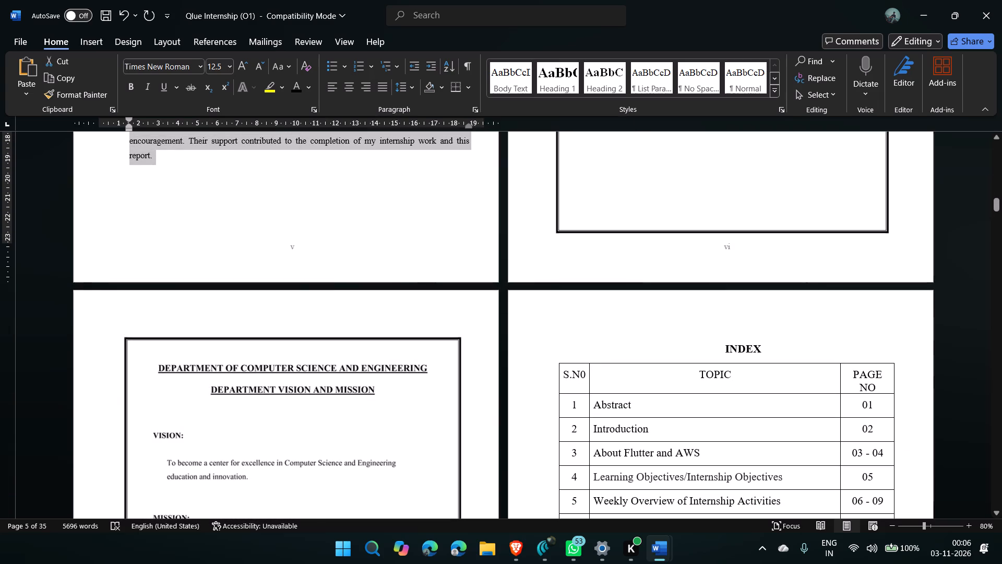
drag(469, 127, 466, 126)
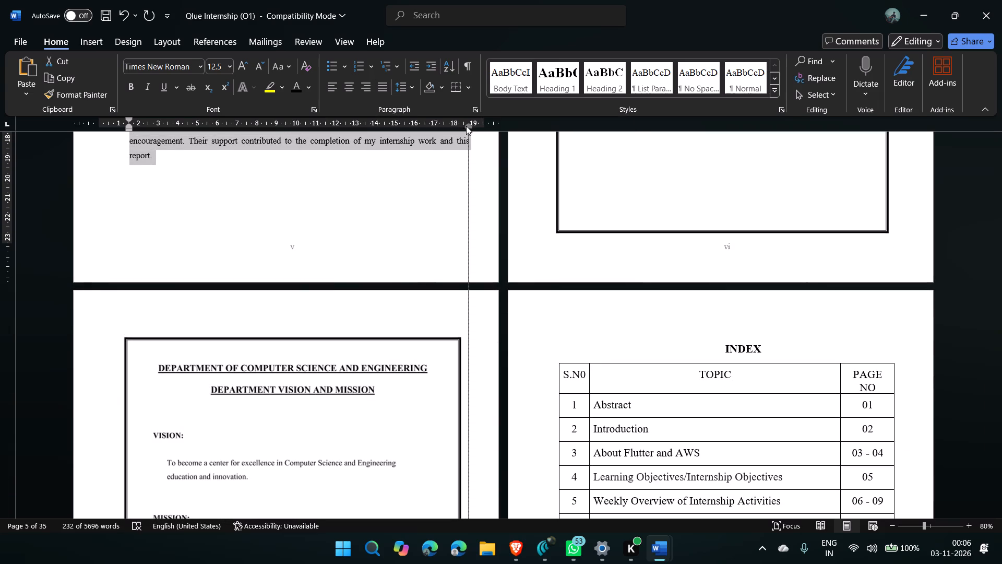
drag(466, 126, 462, 127)
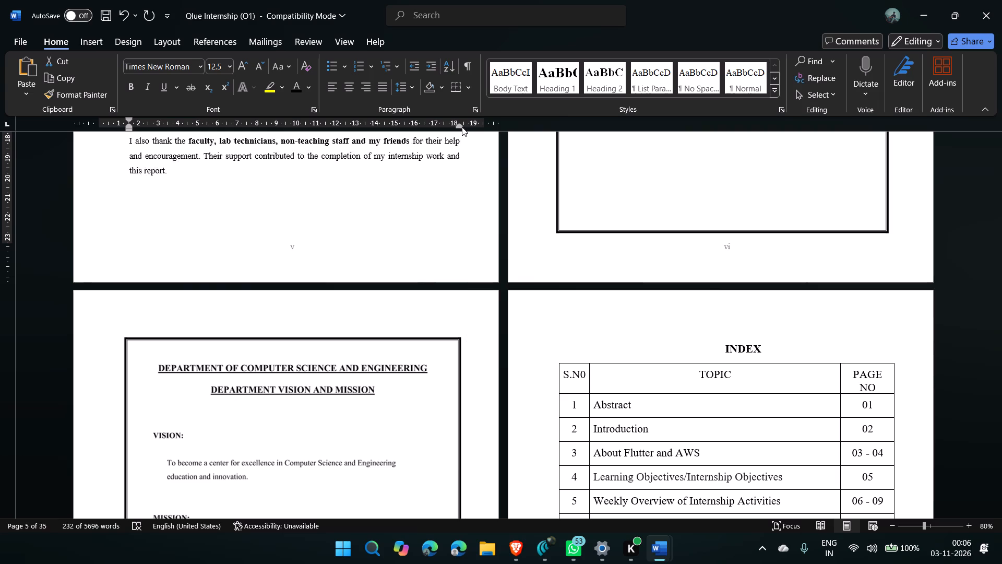
scroll(503, 245, up, 5)
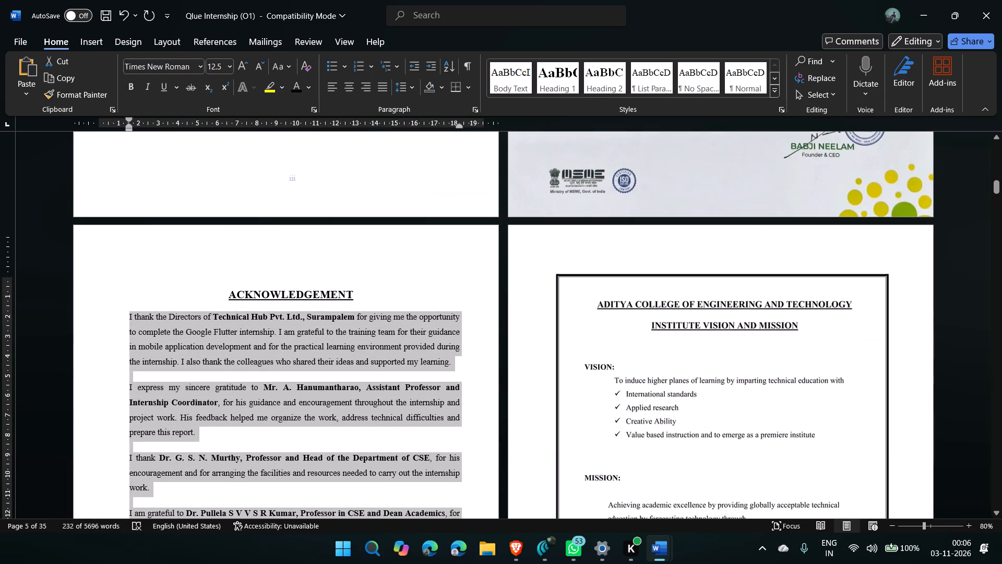
click(503, 245)
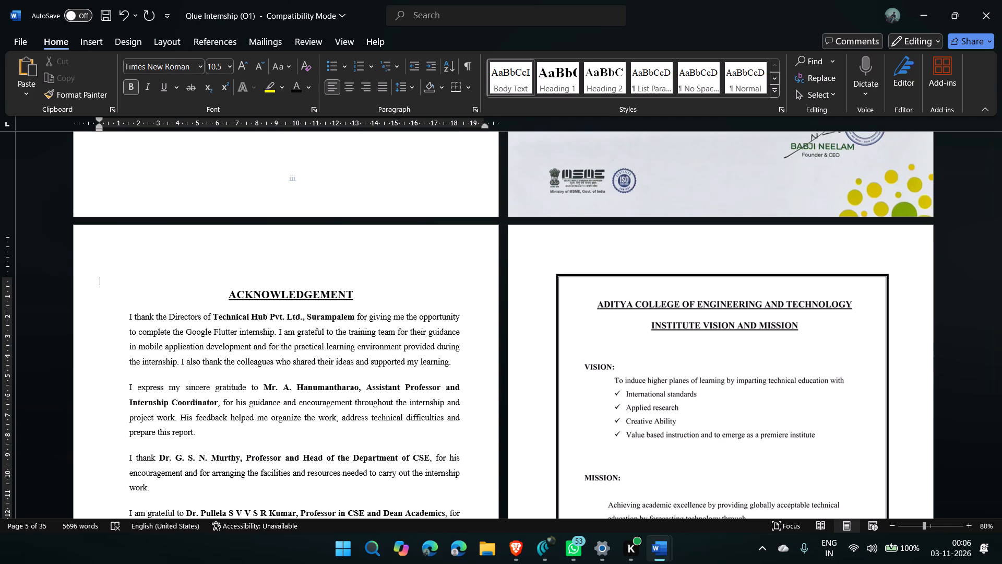
Check the front pages back to the cover and save the Qlue Internship (O1) report.
scroll(503, 245, up, 3)
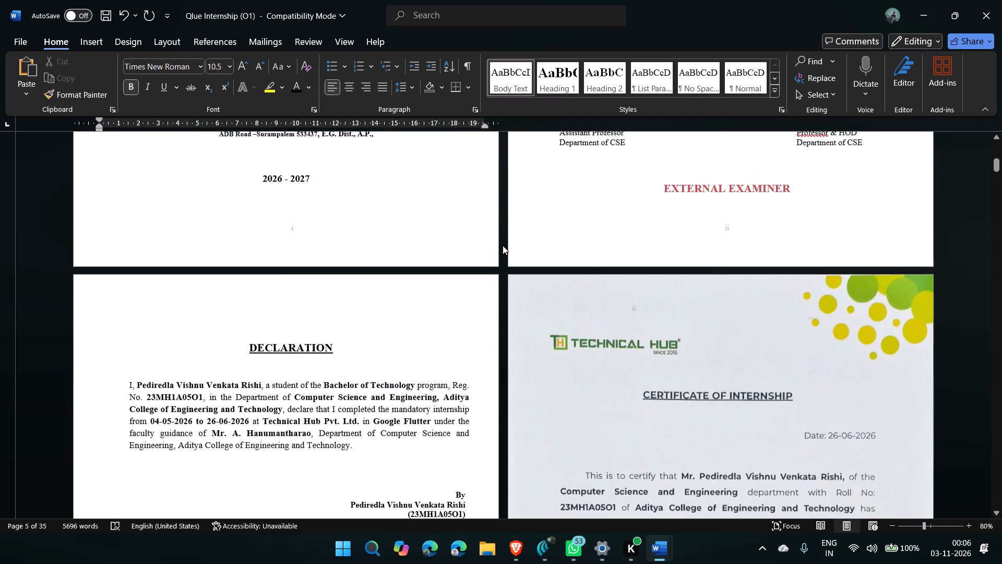
scroll(503, 245, up, 3)
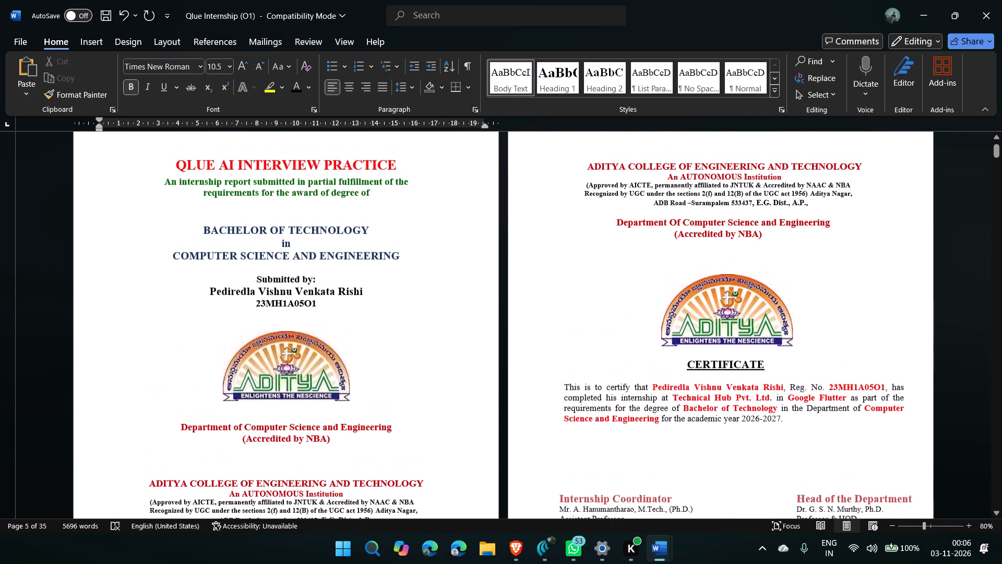
key(ctrl+s)
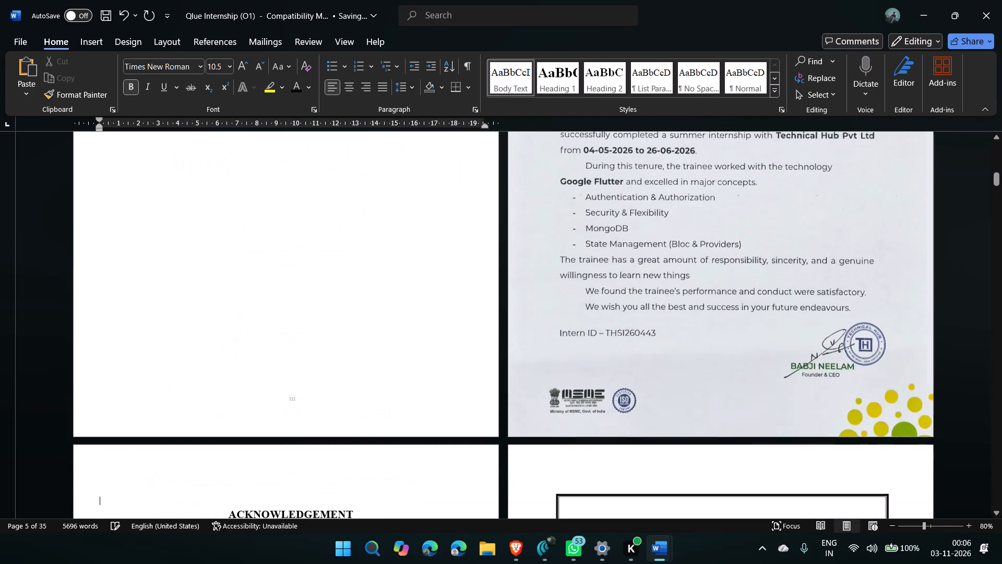
In the Qlue Internship (N0) report, reduce the right indent of all acknowledgement body paragraphs to about the 18.5 cm ruler mark.
click(677, 516)
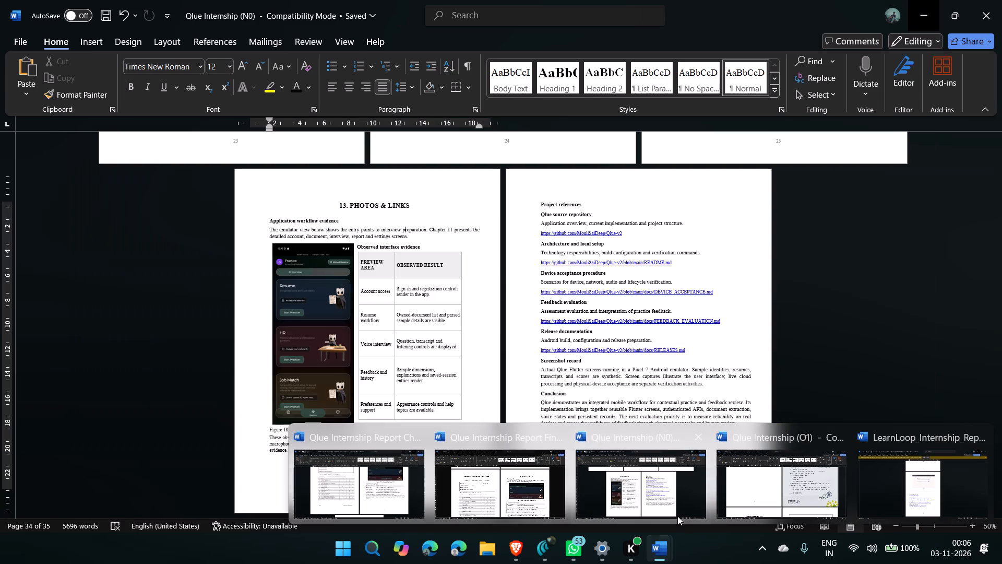
scroll(650, 378, up, 20)
scroll(650, 378, up, 2)
scroll(650, 378, up, 20)
scroll(650, 378, up, 20)
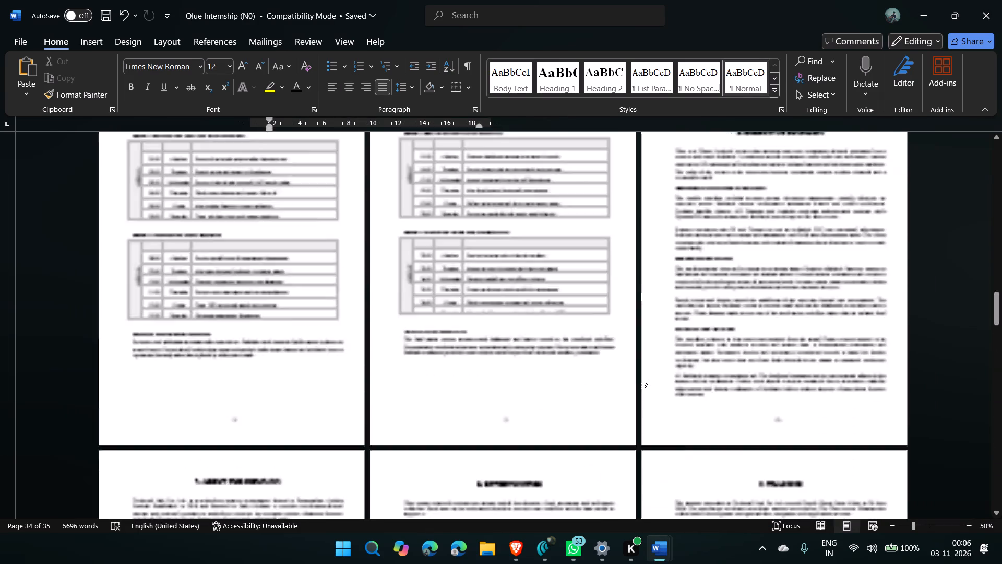
scroll(650, 378, up, 8)
scroll(650, 378, down, 3)
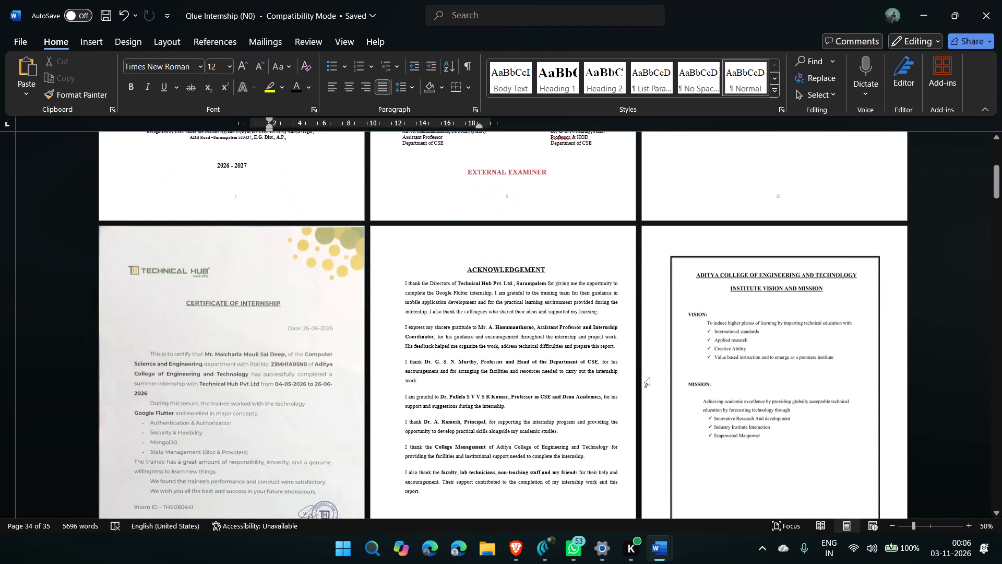
scroll(650, 378, down, 6)
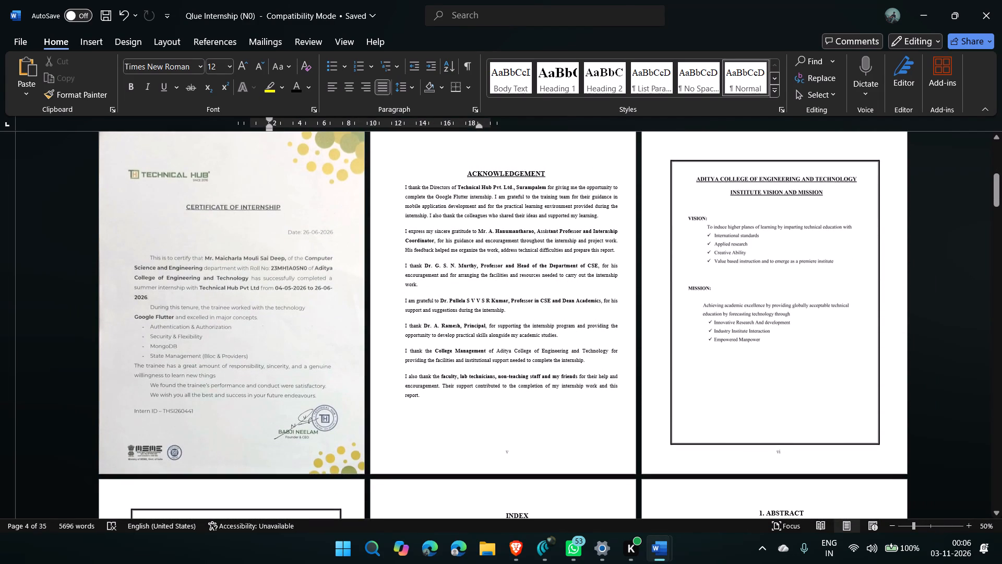
drag(403, 187, 428, 398)
ctrl+scroll(622, 133, up, 2)
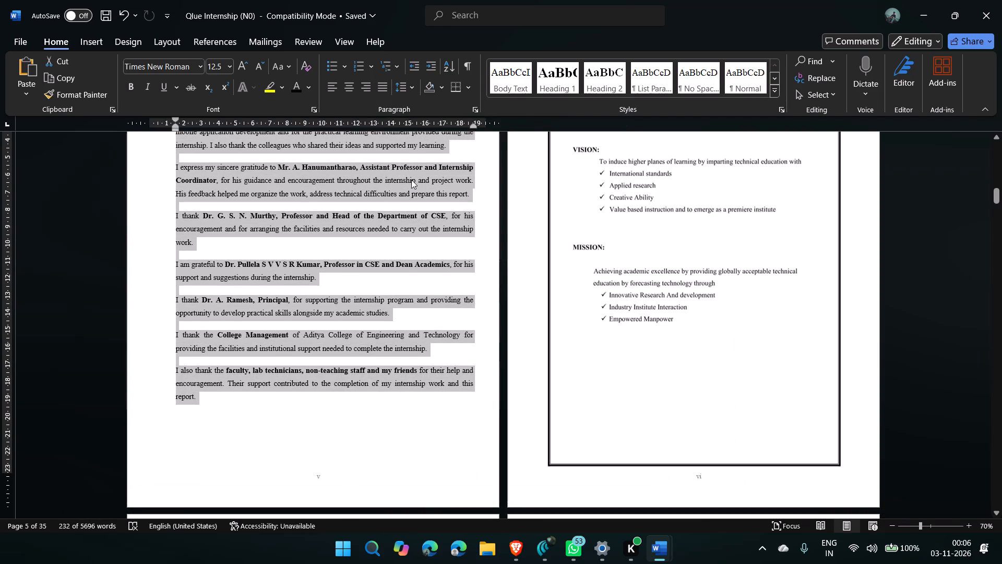
ctrl+scroll(411, 180, up, 2)
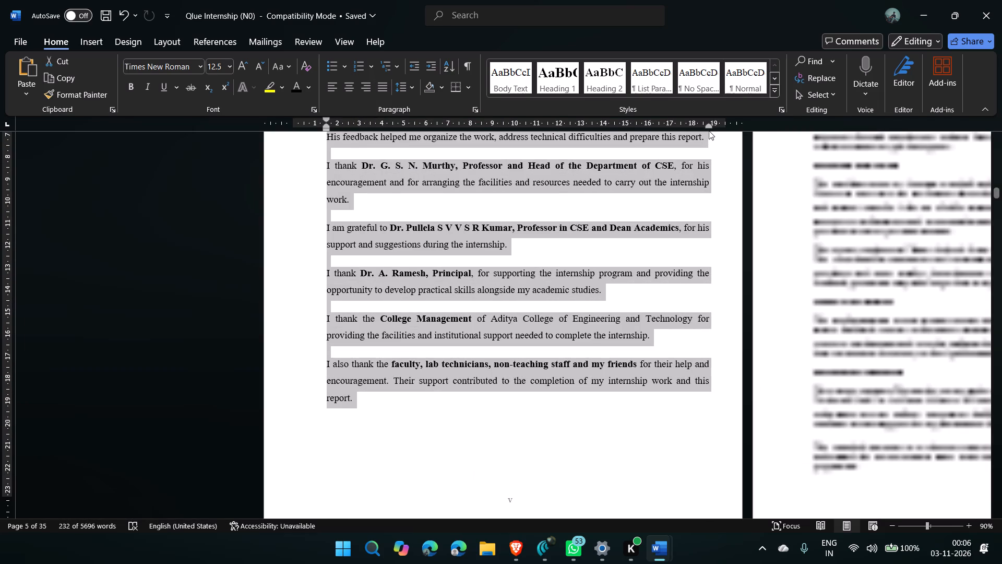
click(709, 124)
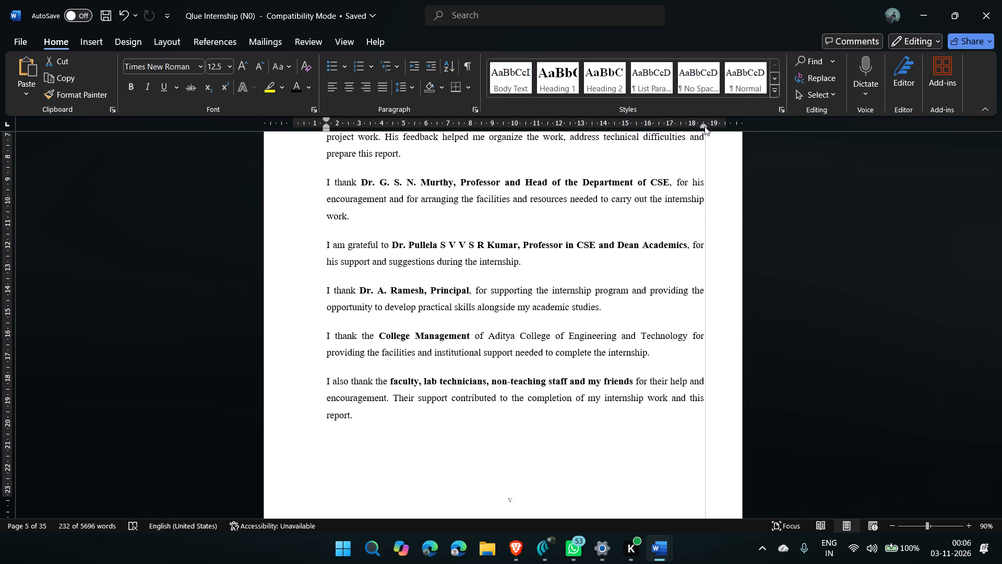
click(735, 232)
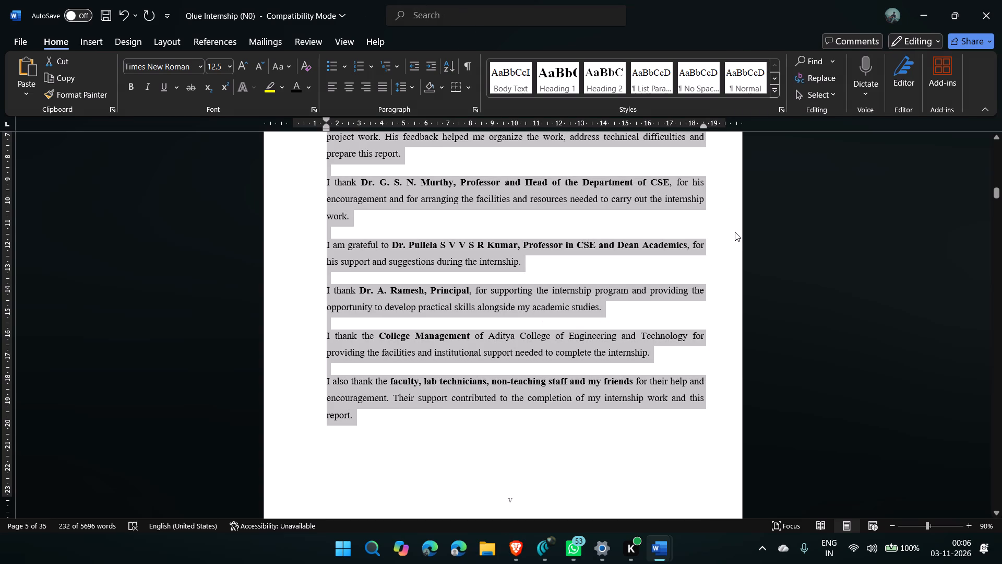
Review the adjusted acknowledgement page and save the Qlue Internship (N0) report.
scroll(735, 232, up, 3)
scroll(735, 232, down, 1)
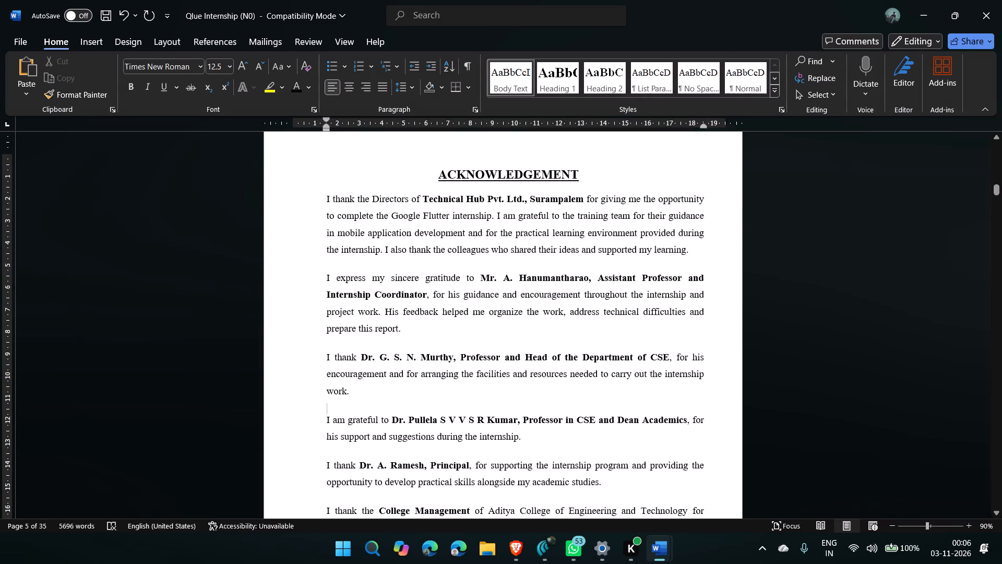
ctrl+scroll(735, 232, down, 2)
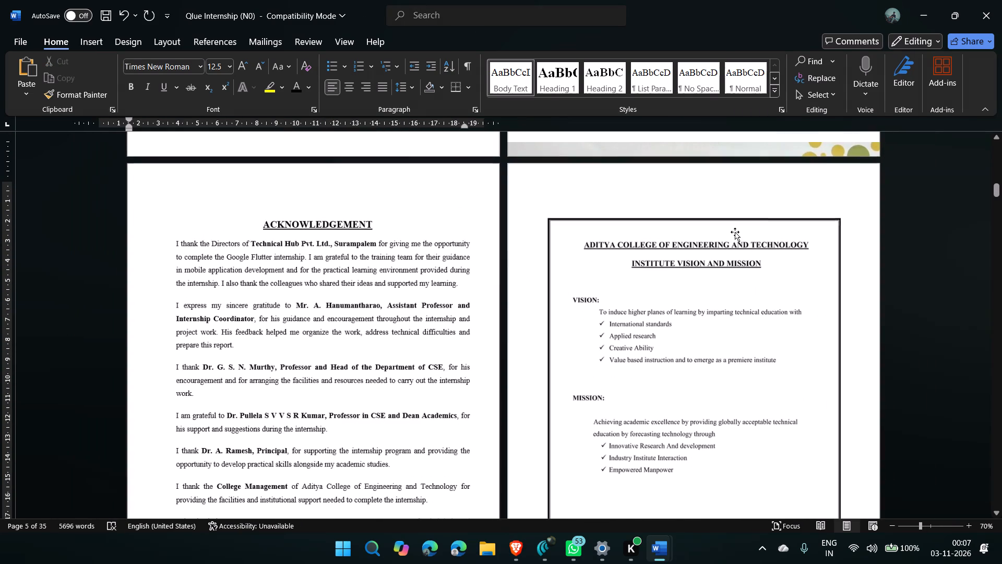
key(ctrl+s)
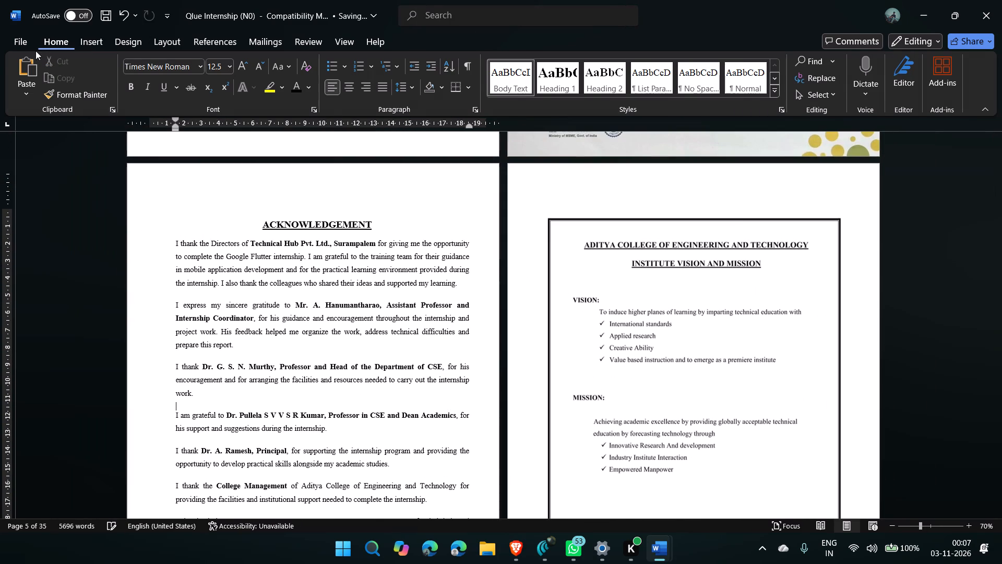
Export the report as a PDF to the Downloads folder, replacing the existing Qlue Internship (N0) PDF.
click(23, 45)
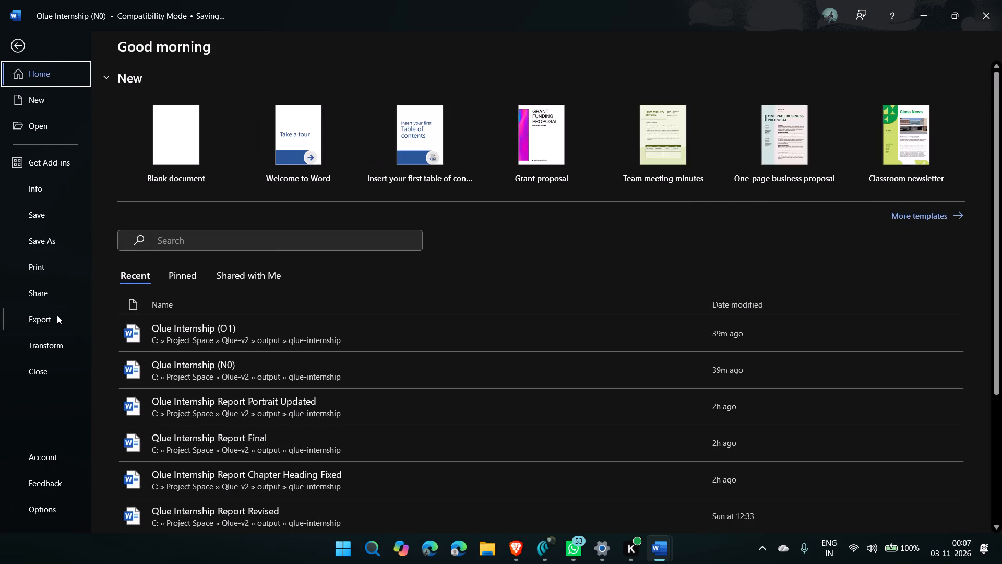
click(55, 317)
click(364, 198)
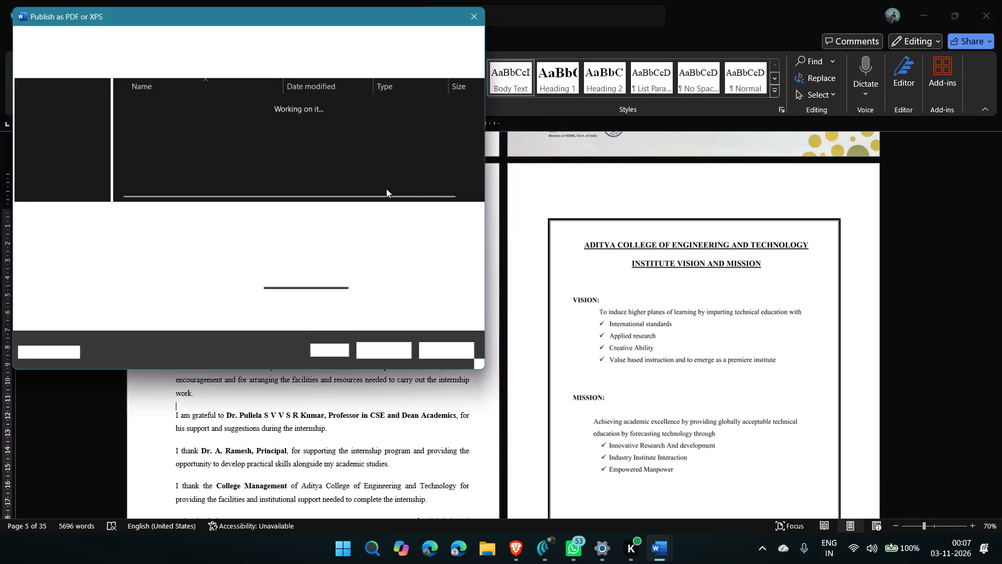
scroll(51, 112, up, 1)
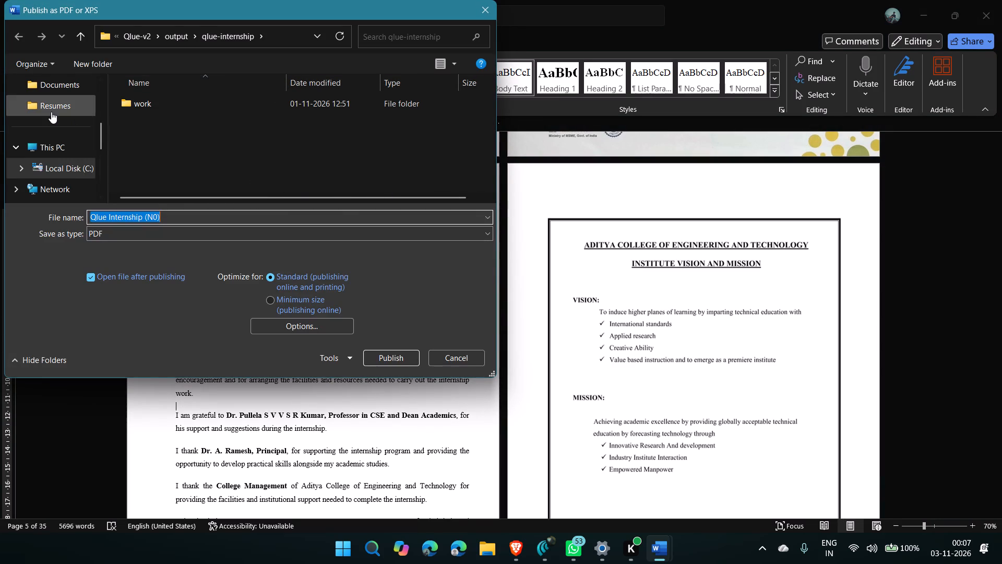
scroll(51, 112, up, 2)
click(56, 183)
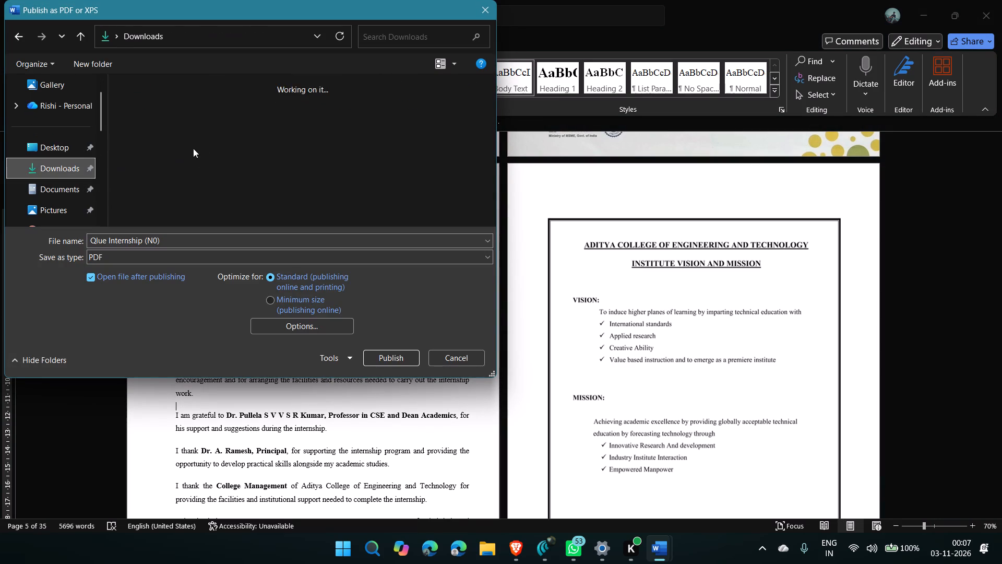
click(234, 97)
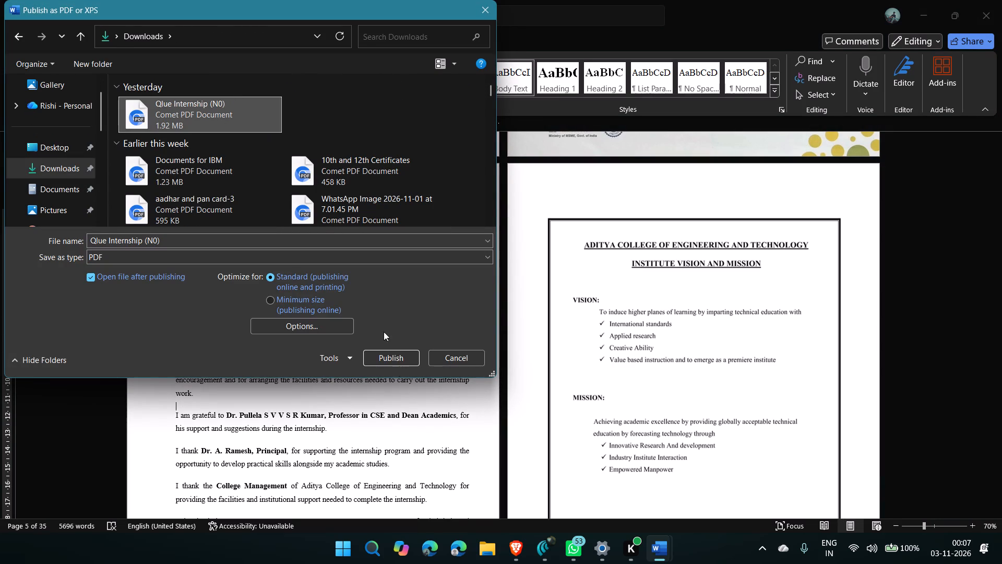
click(403, 361)
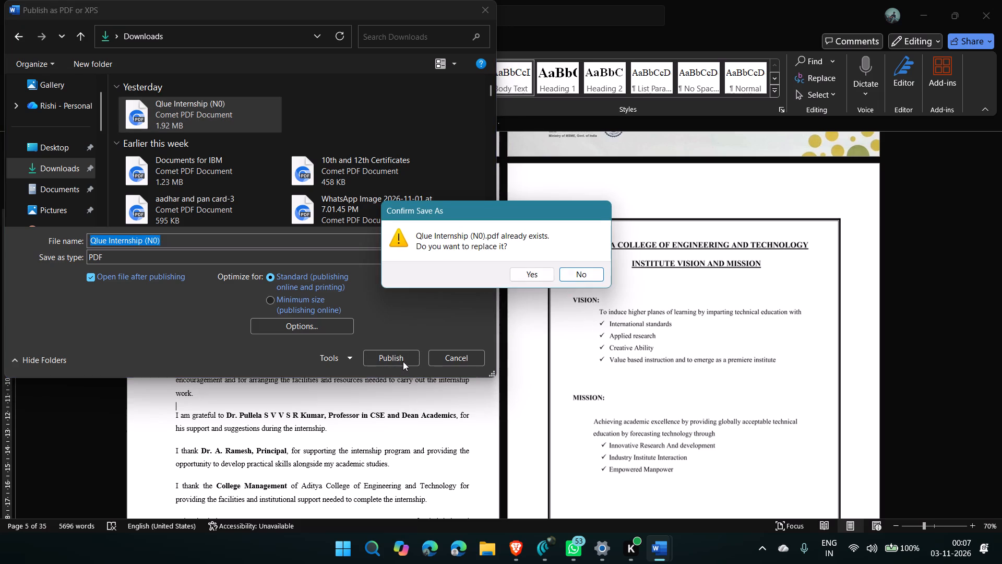
click(519, 275)
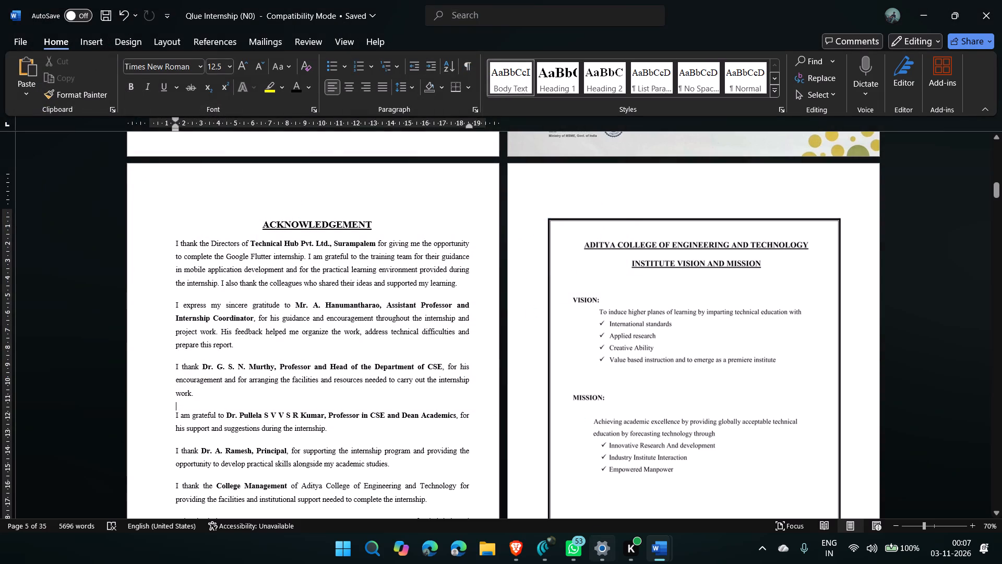
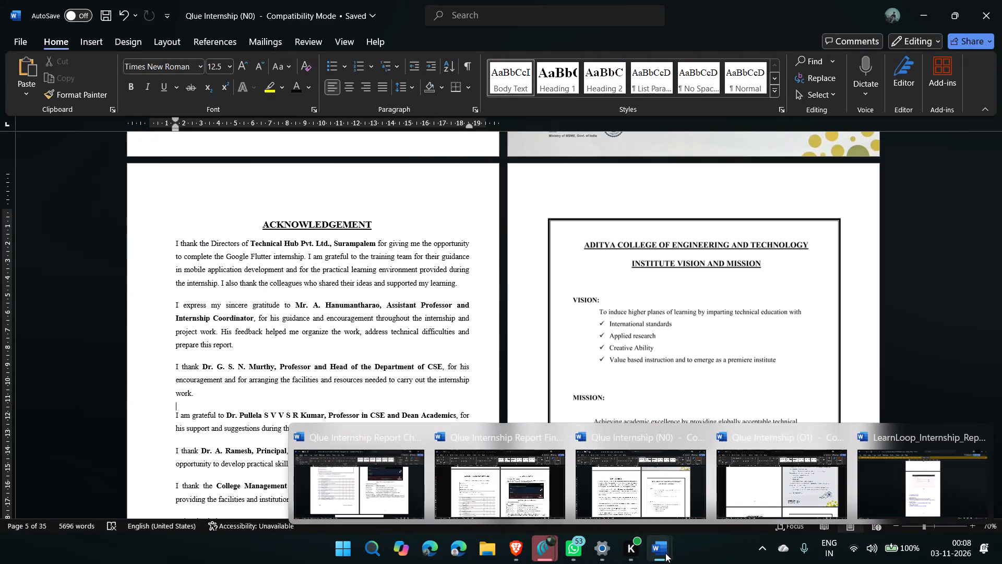
Switch to the Qlue Internship (O1) report, save it, and export it as a PDF.
click(735, 479)
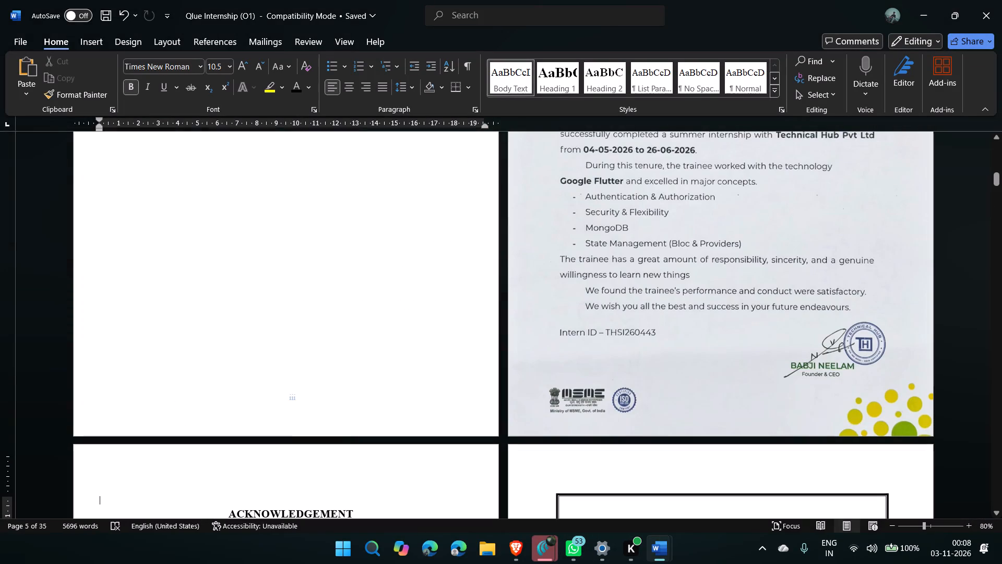
key(ctrl+s)
click(19, 49)
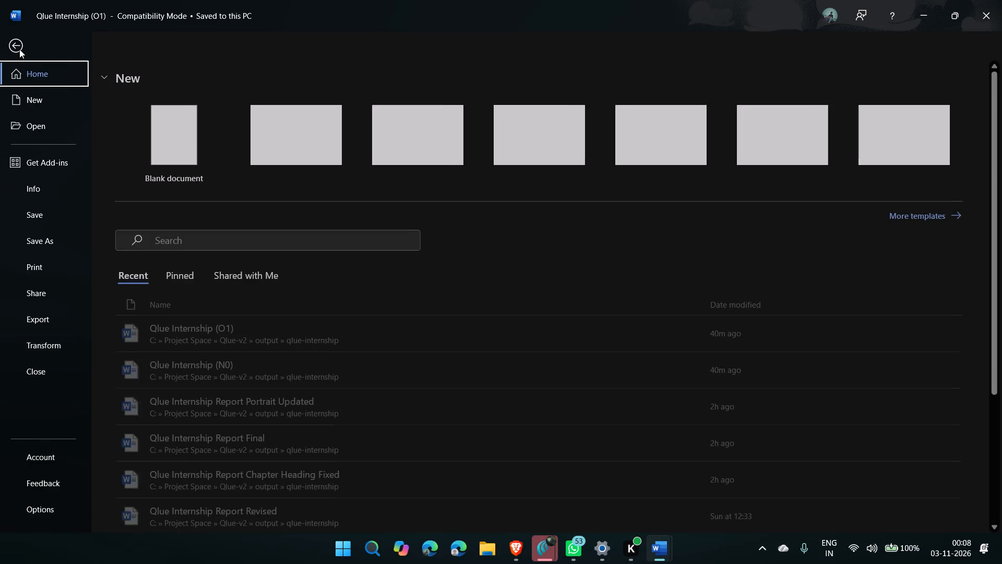
click(53, 314)
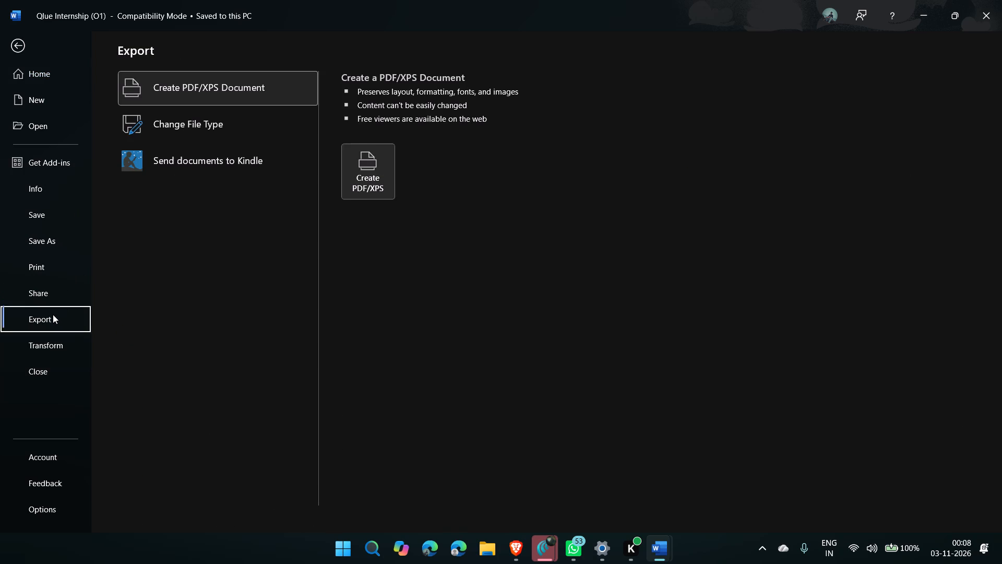
click(370, 193)
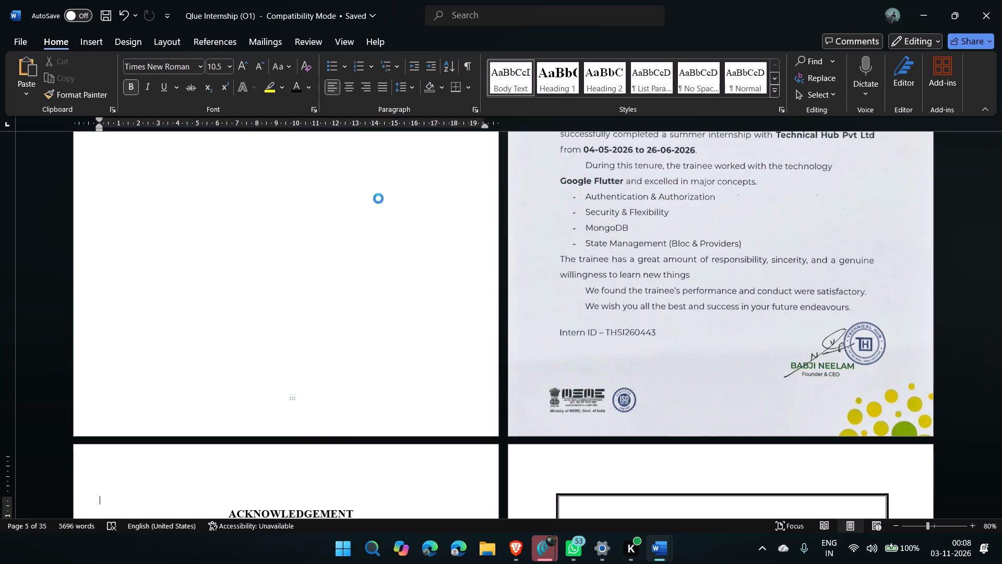
Publish the Qlue Internship (O1) report as a PDF in the Downloads folder.
scroll(64, 116, up, 1)
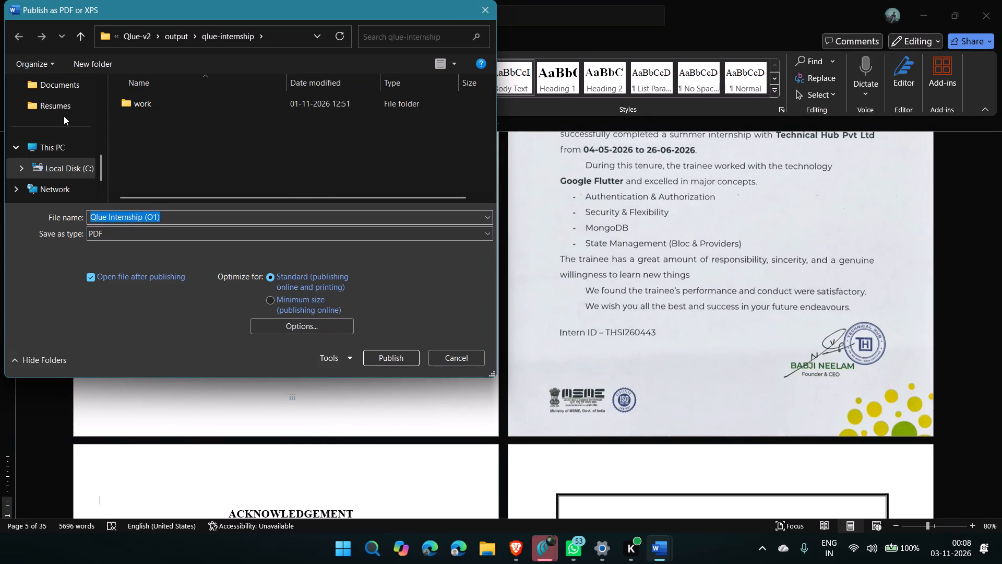
scroll(64, 116, up, 2)
click(58, 183)
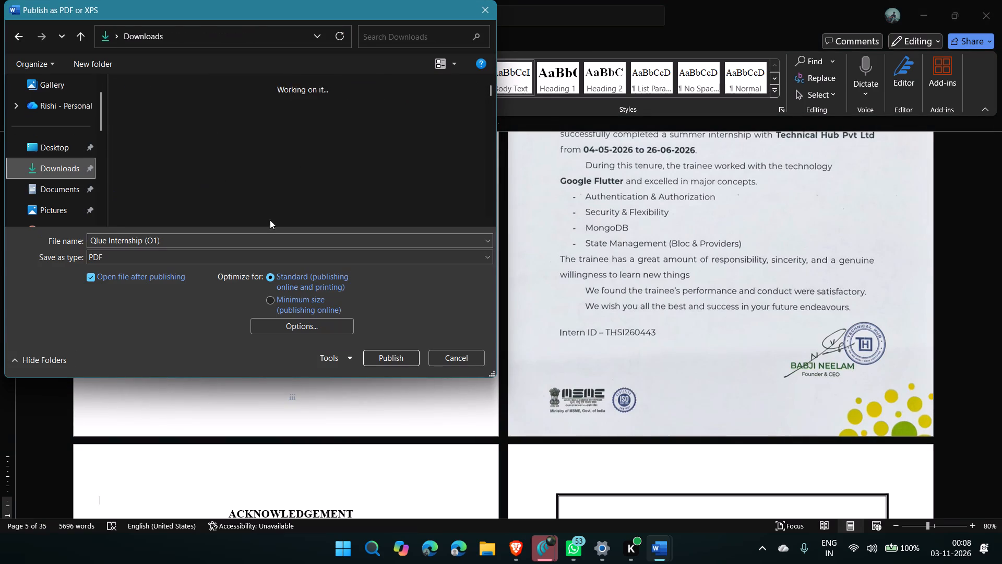
click(388, 353)
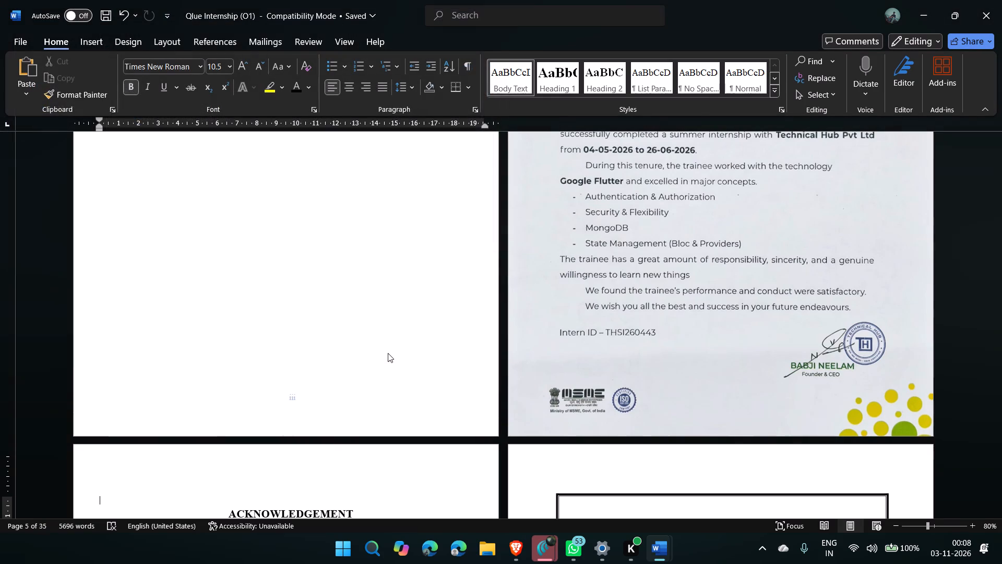
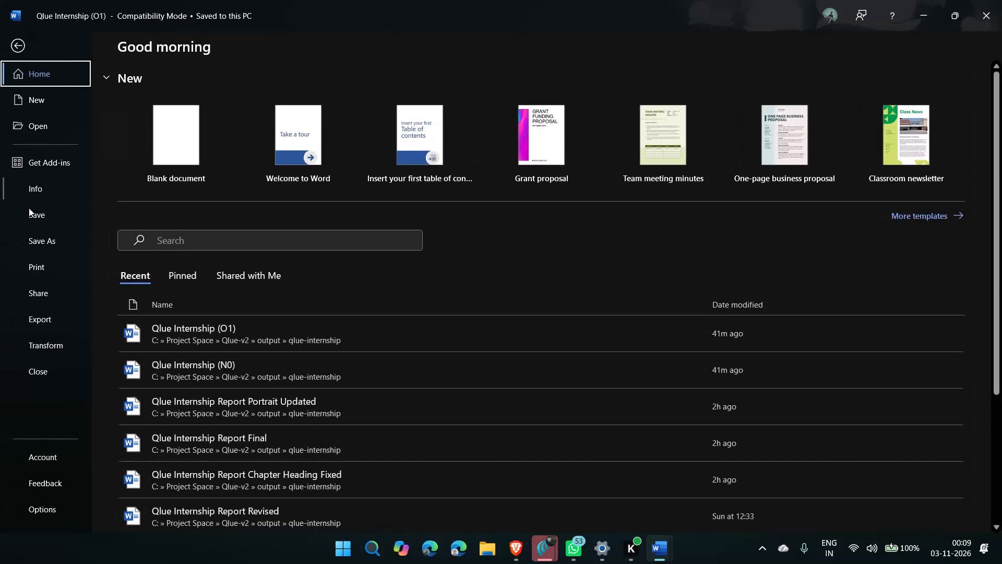
Save the Qlue Internship (O1) report.
click(30, 212)
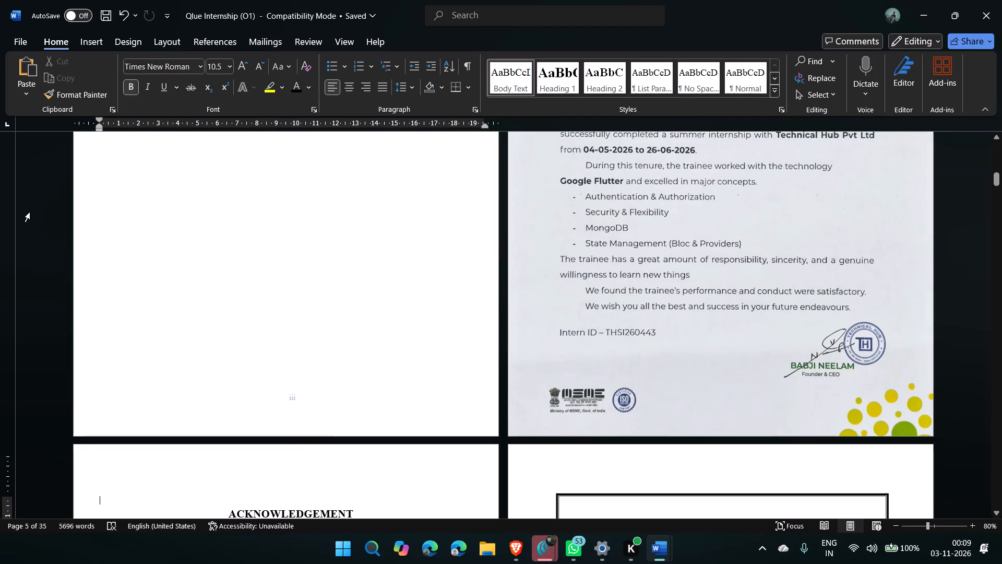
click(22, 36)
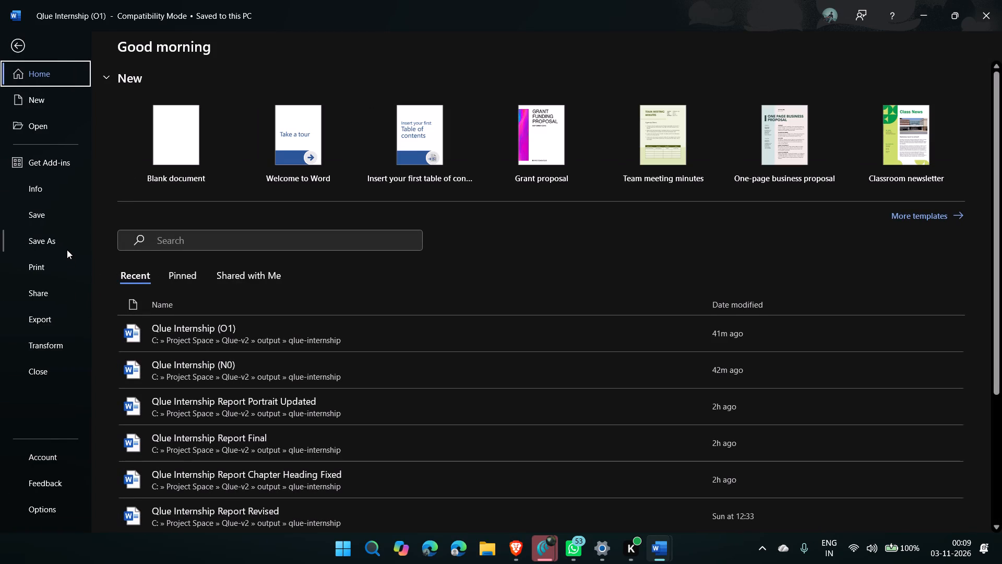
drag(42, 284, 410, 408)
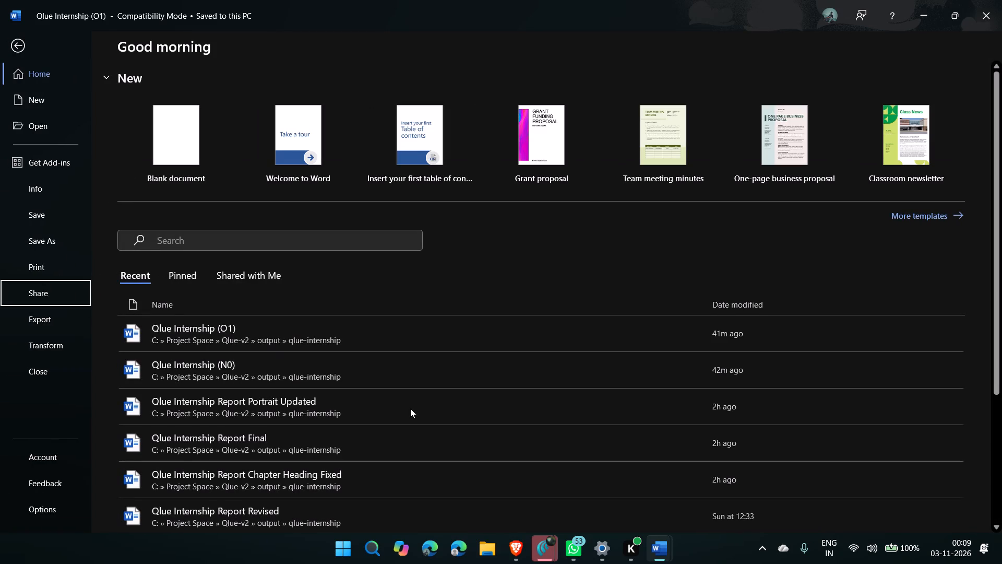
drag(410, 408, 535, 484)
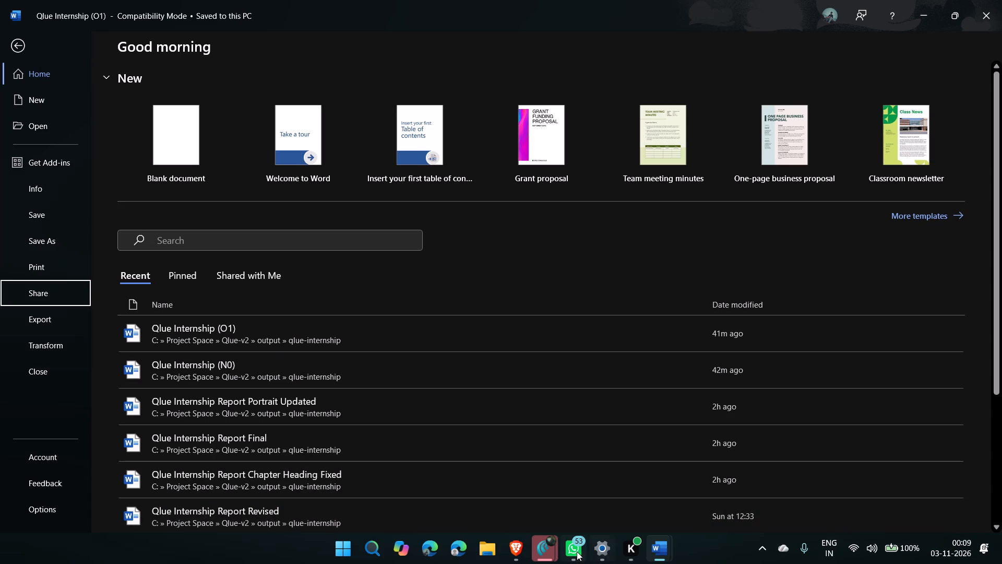
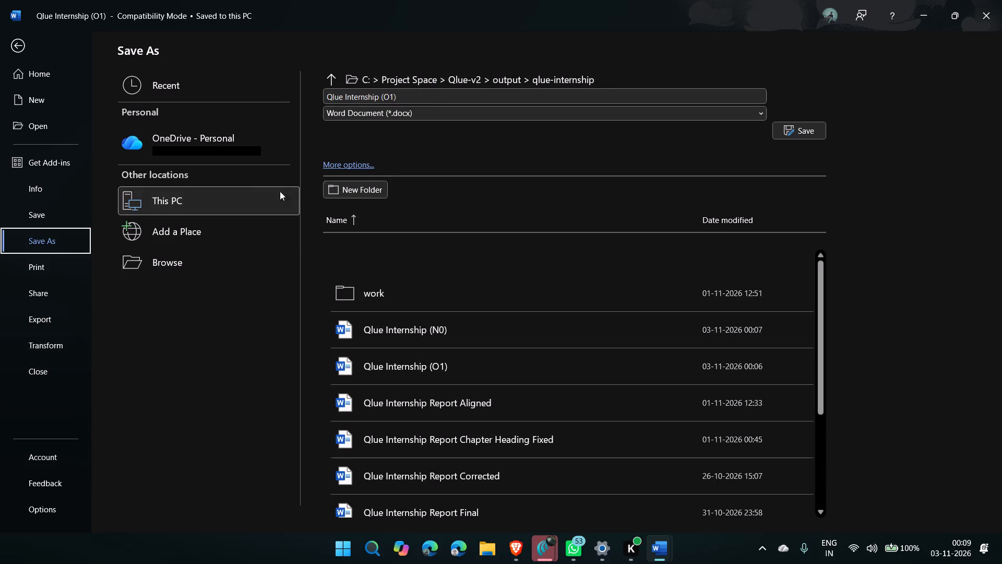
Save a copy of the Qlue Internship (O1) report as a Word document in the personal OneDrive folder.
click(235, 190)
click(234, 149)
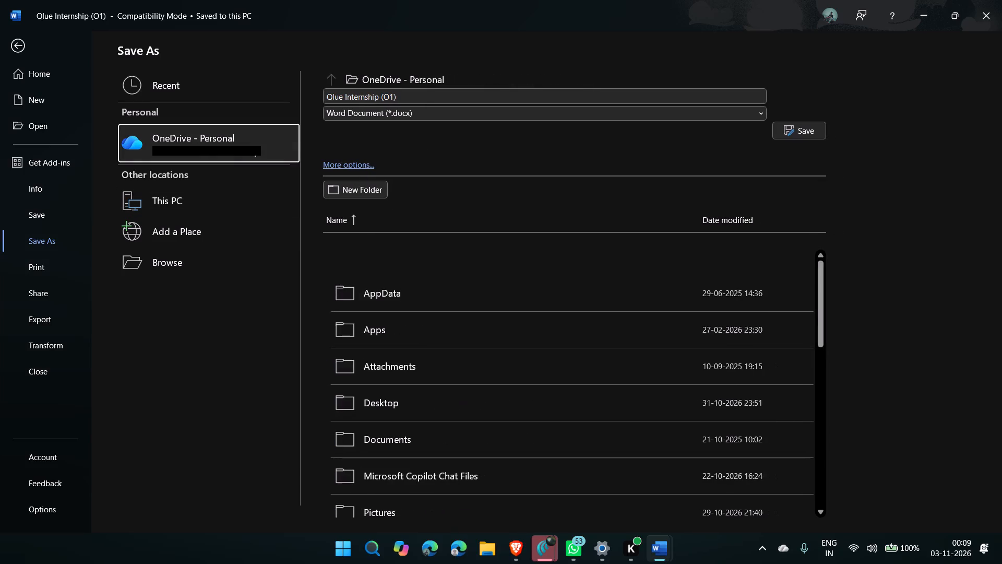
click(784, 121)
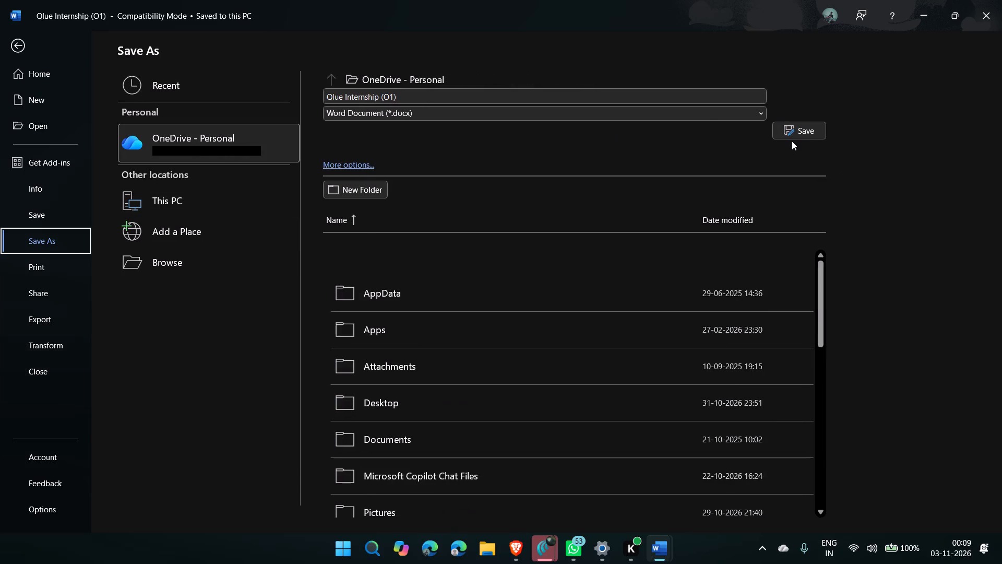
drag(792, 141, 795, 129)
click(795, 129)
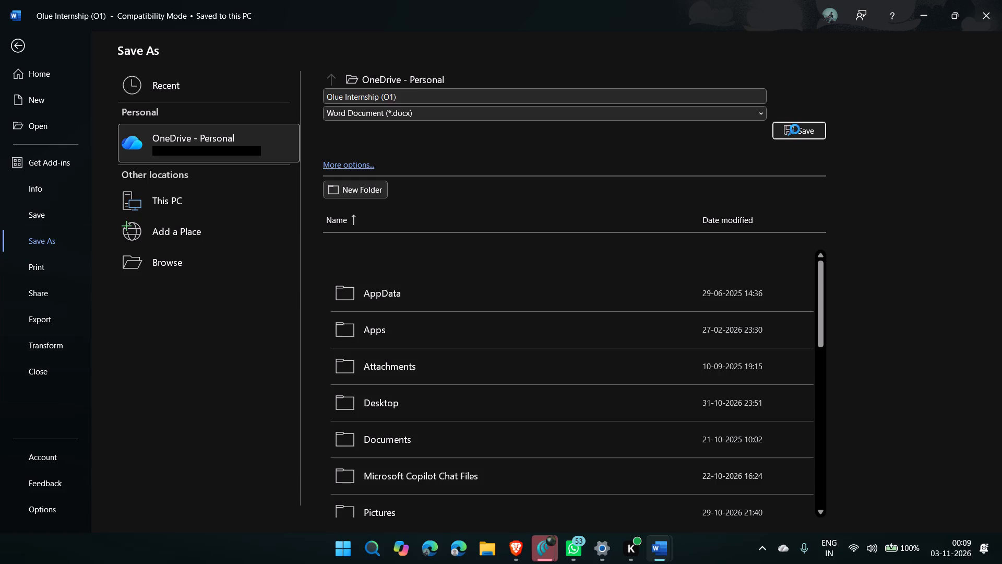
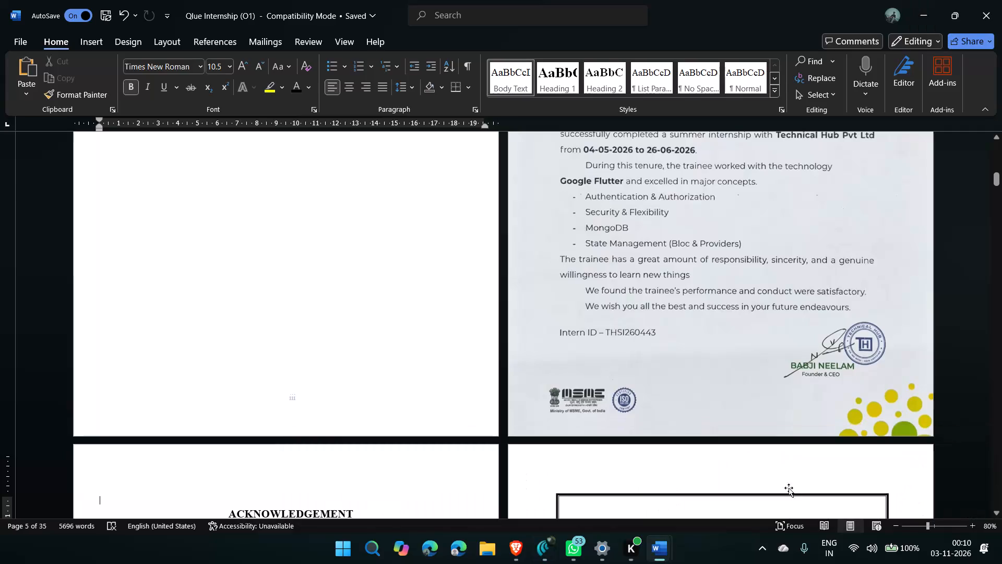
Open the file management view for the Qlue Internship (O1) report.
click(25, 44)
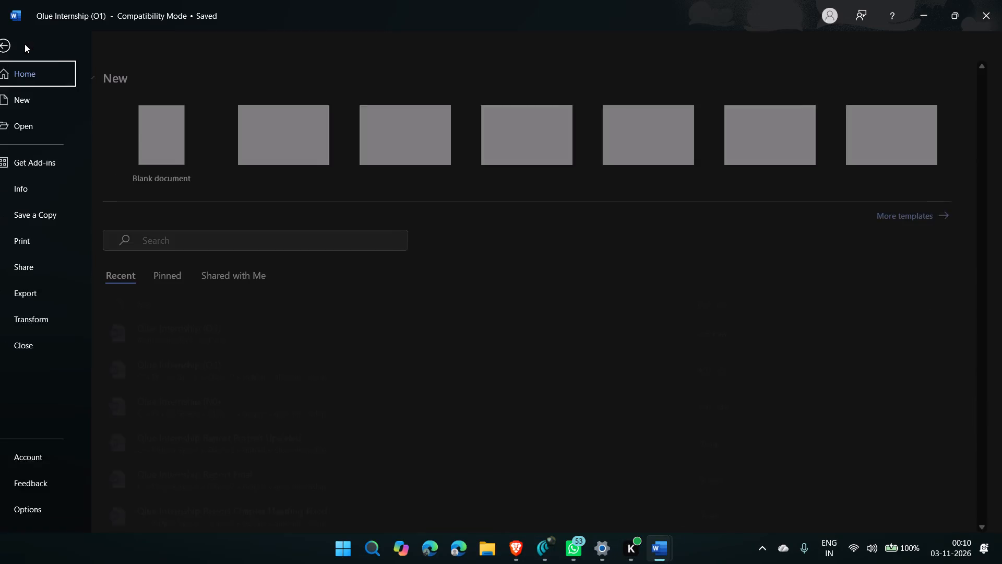
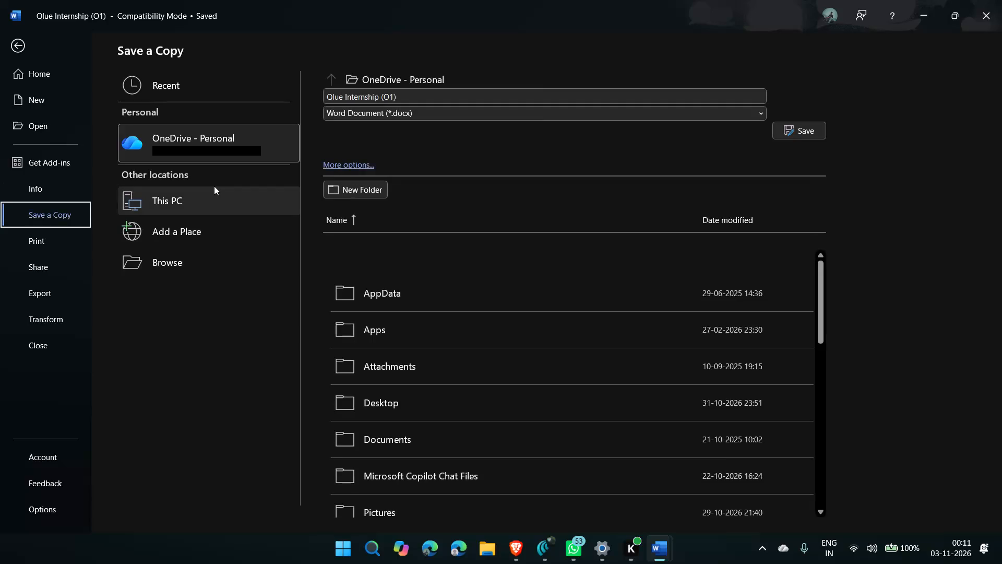
Save a copy of the Qlue Internship (O1) report as a Word Document in the Documents folder, accepting the upgrade to the newest file format.
click(214, 186)
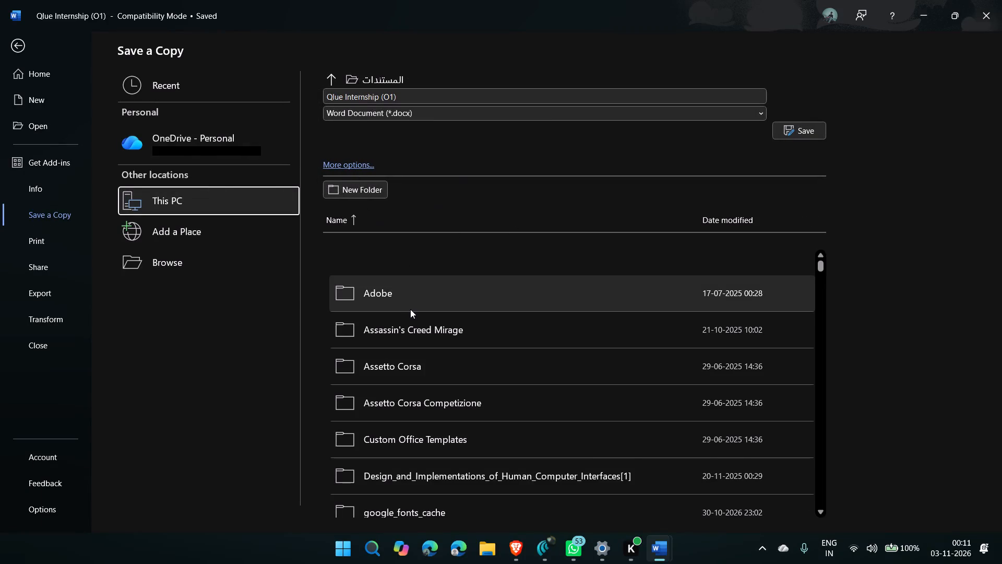
scroll(410, 309, down, 1)
scroll(410, 309, up, 3)
scroll(410, 309, down, 1)
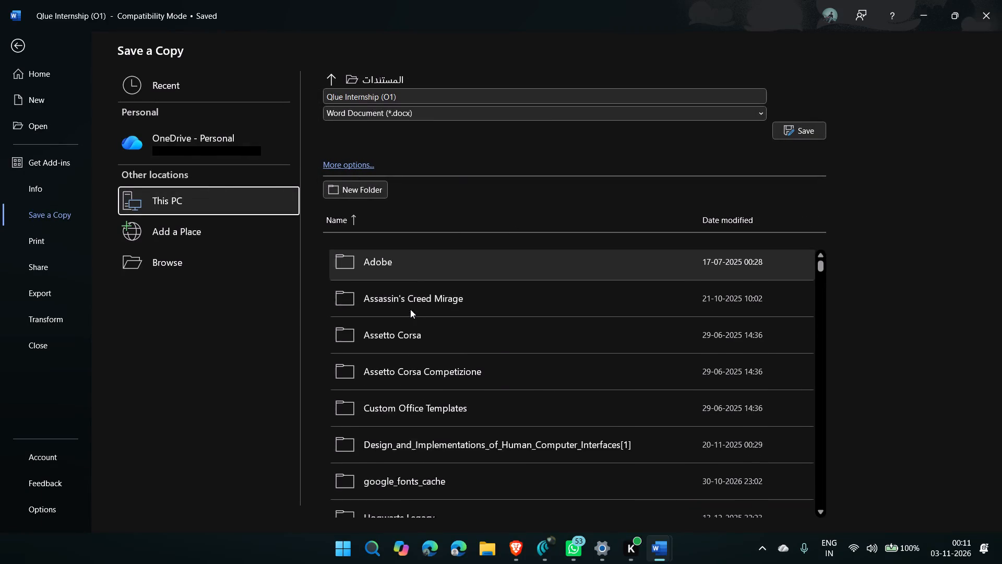
scroll(410, 309, down, 1)
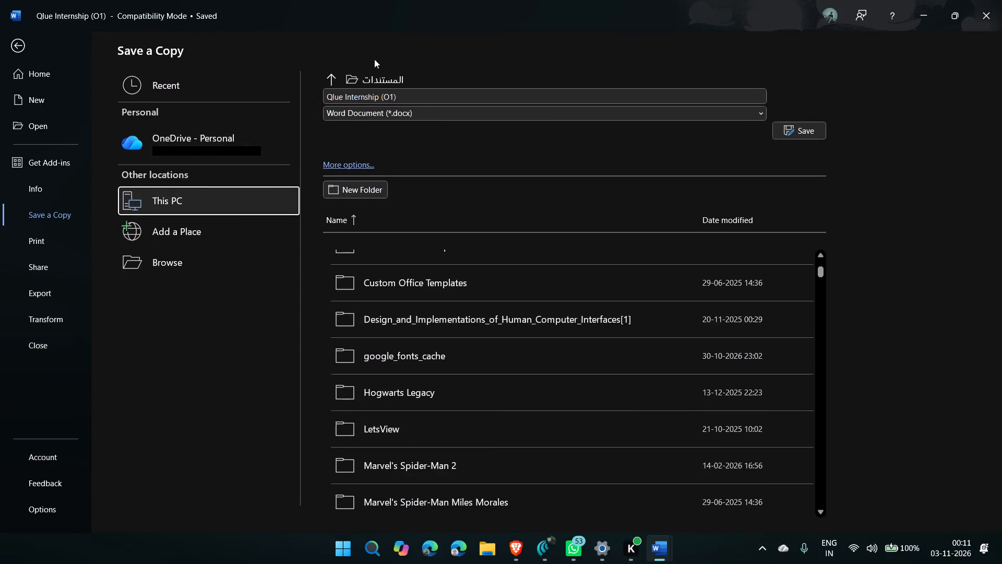
click(356, 71)
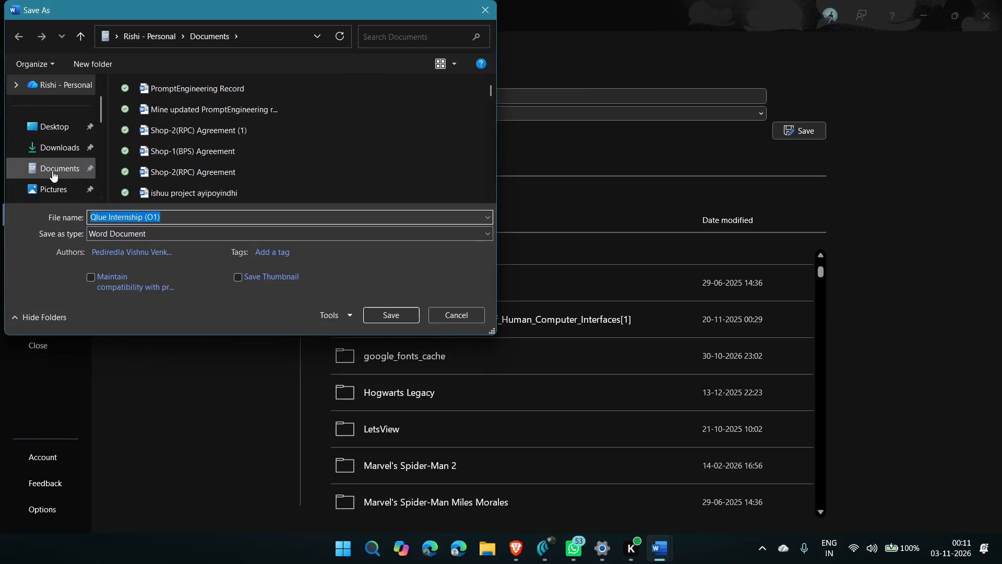
click(52, 171)
click(53, 172)
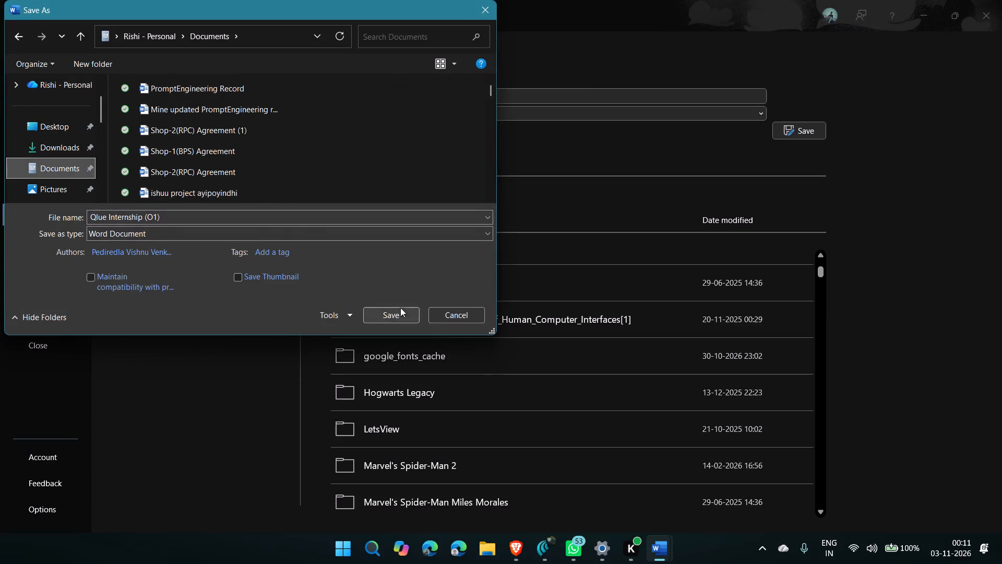
click(381, 318)
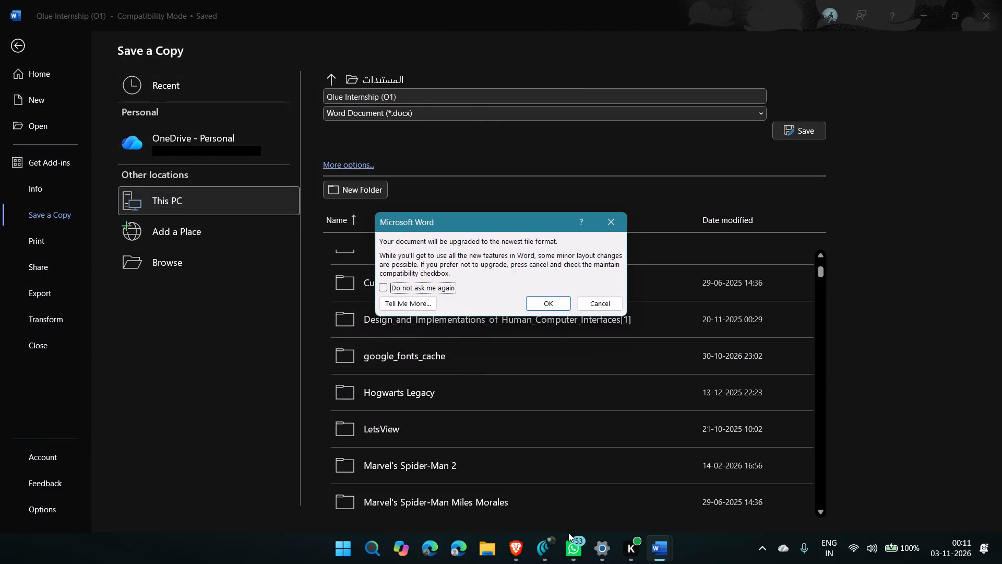
click(548, 304)
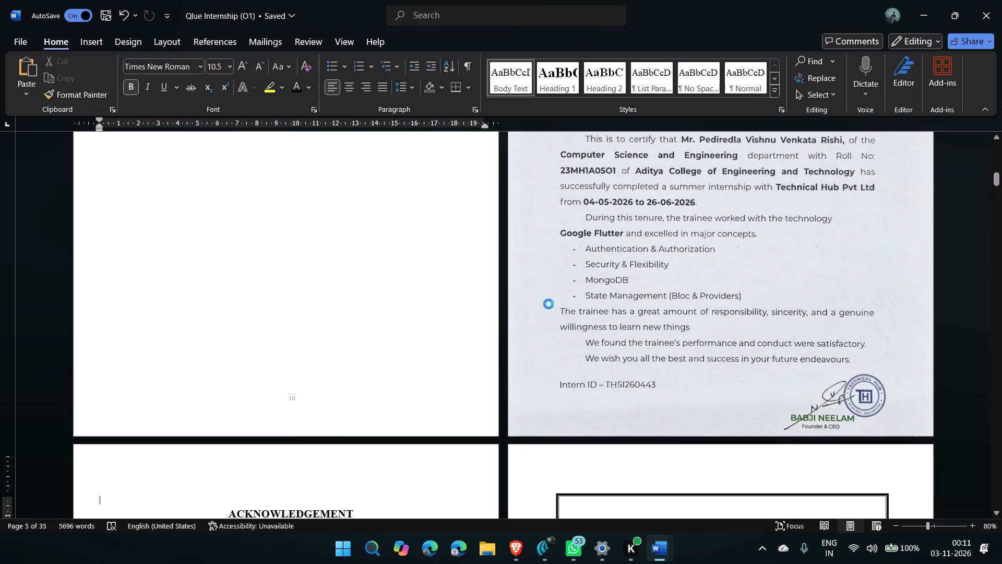